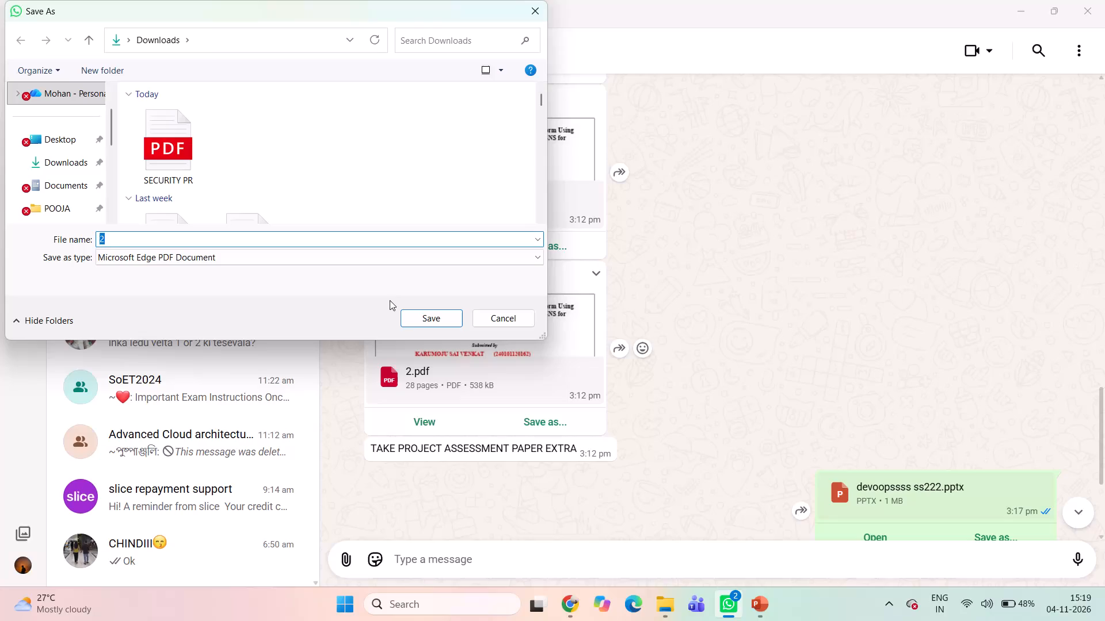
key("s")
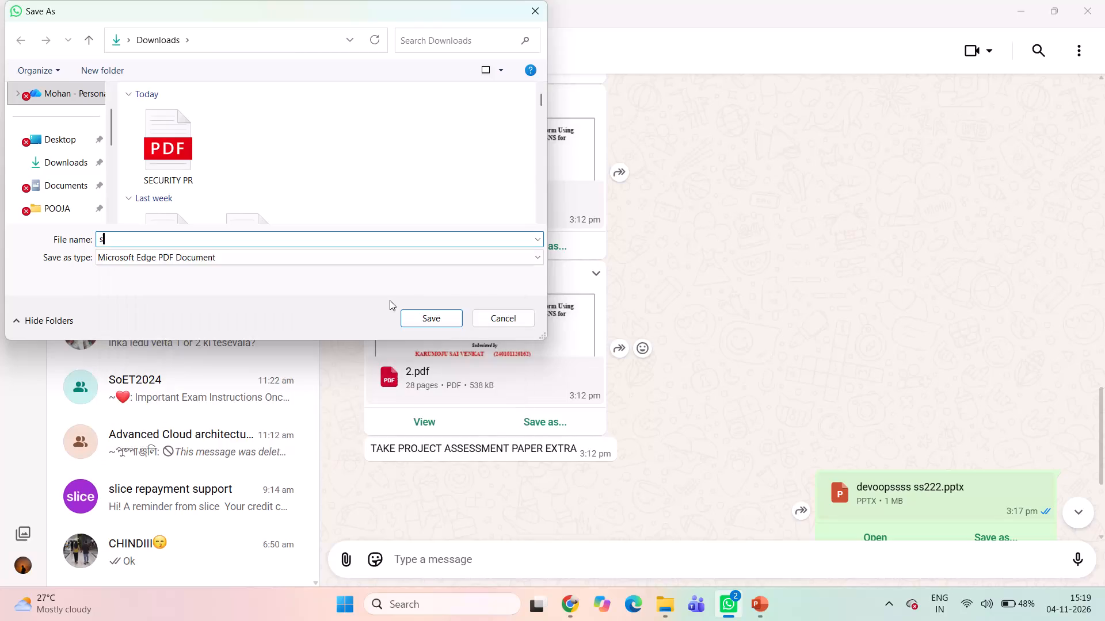
key("BackSpace")
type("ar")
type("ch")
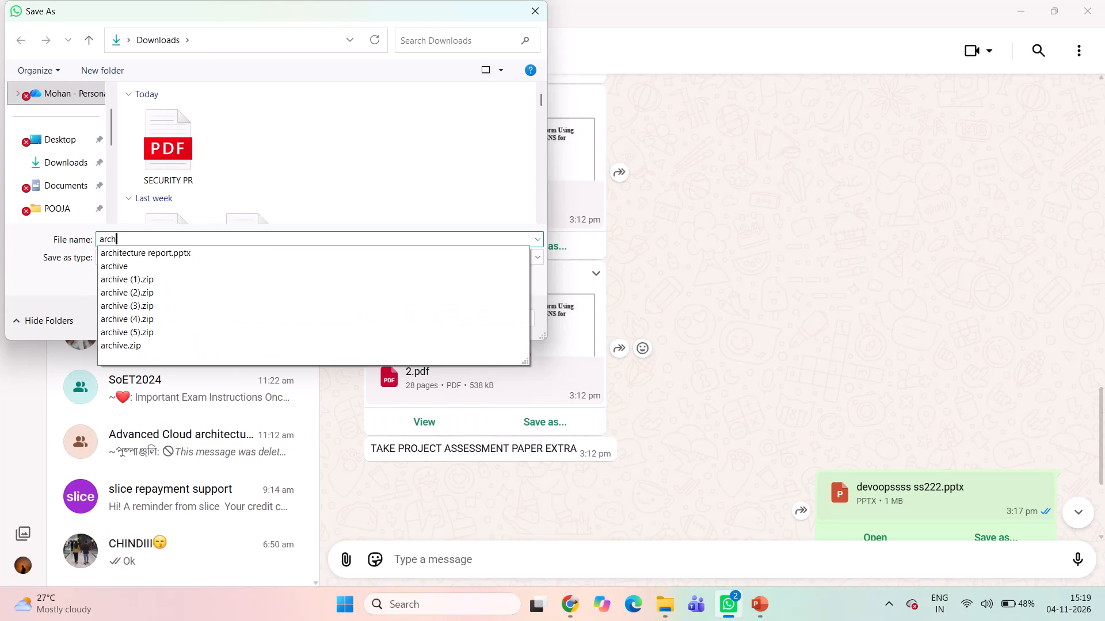
left_click(368, 252)
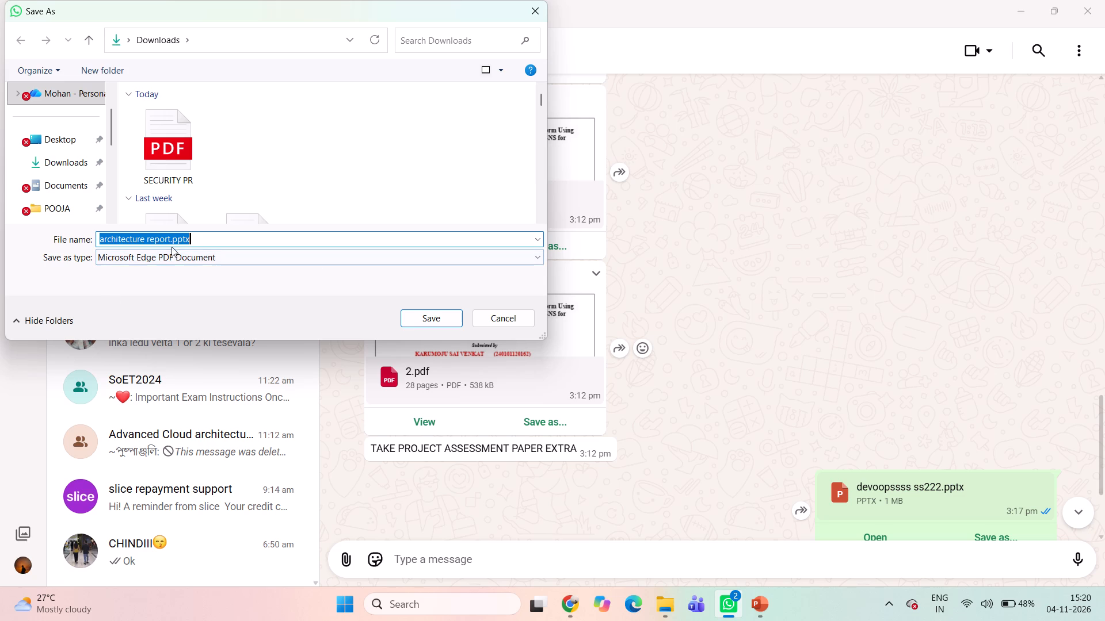
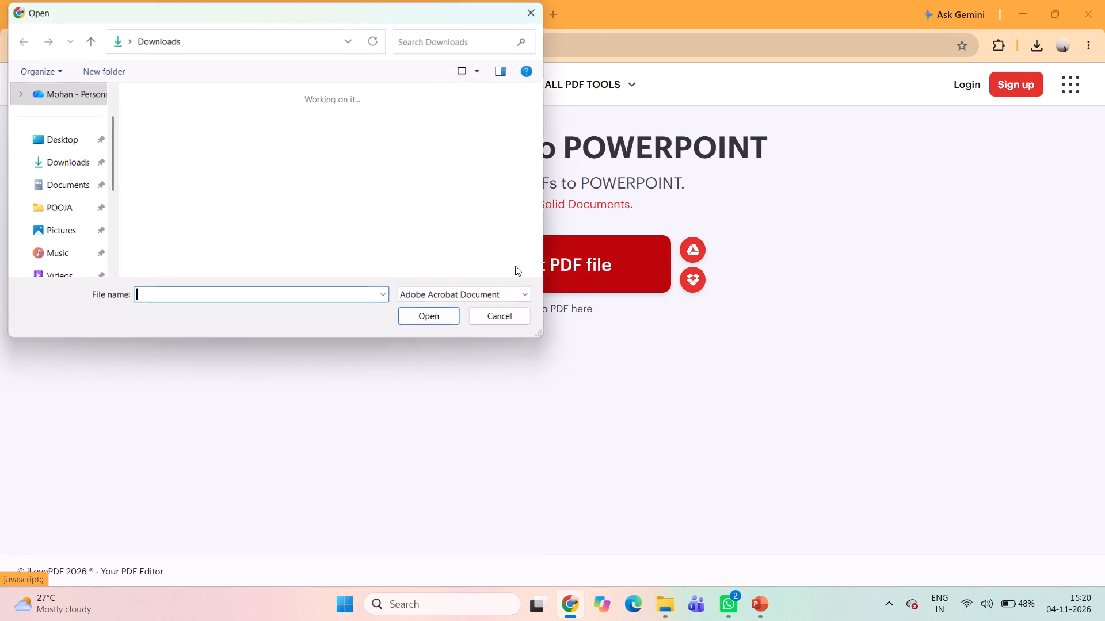
left_click(170, 132)
key("Return")
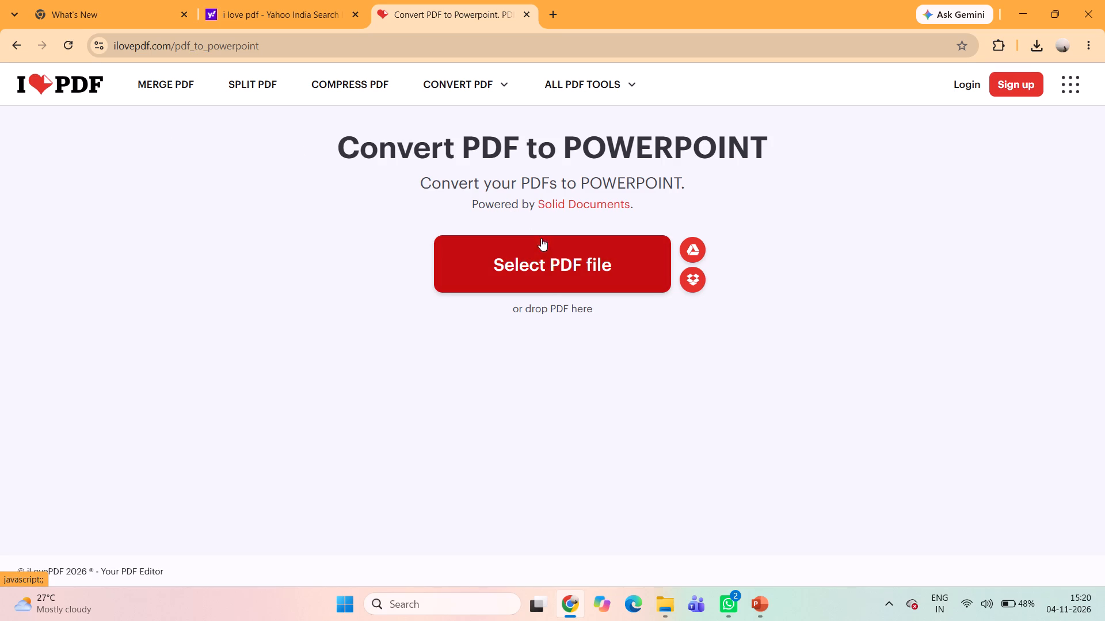
left_click(598, 255)
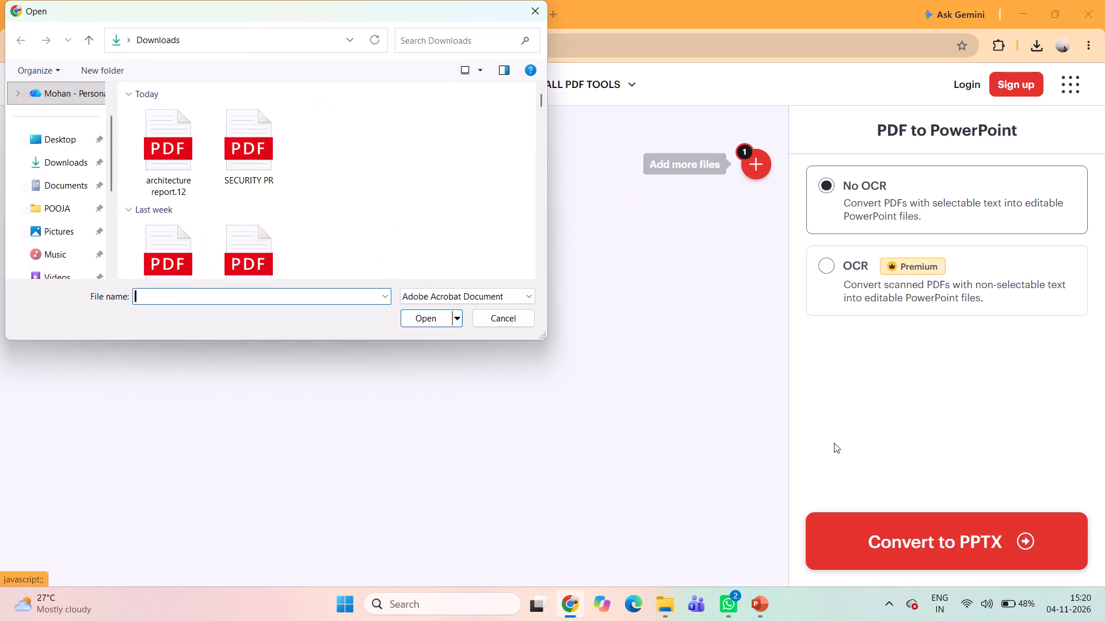
Cancel adding more files and convert the loaded PDF to PPTX with the No OCR option.
left_click(921, 554)
left_click(513, 317)
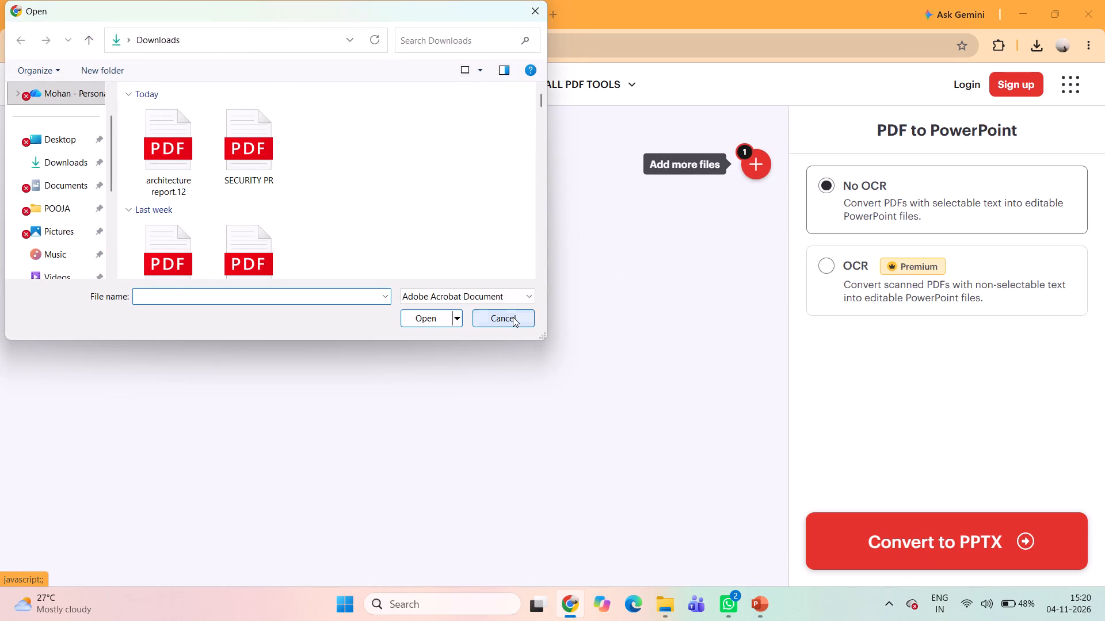
left_click(887, 514)
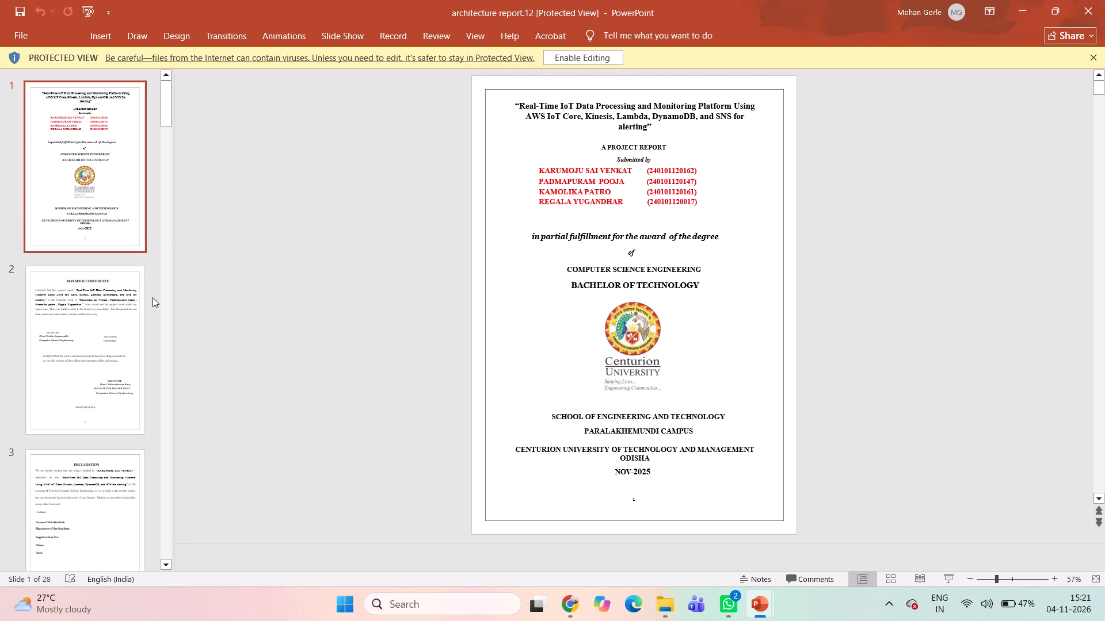
left_click(581, 52)
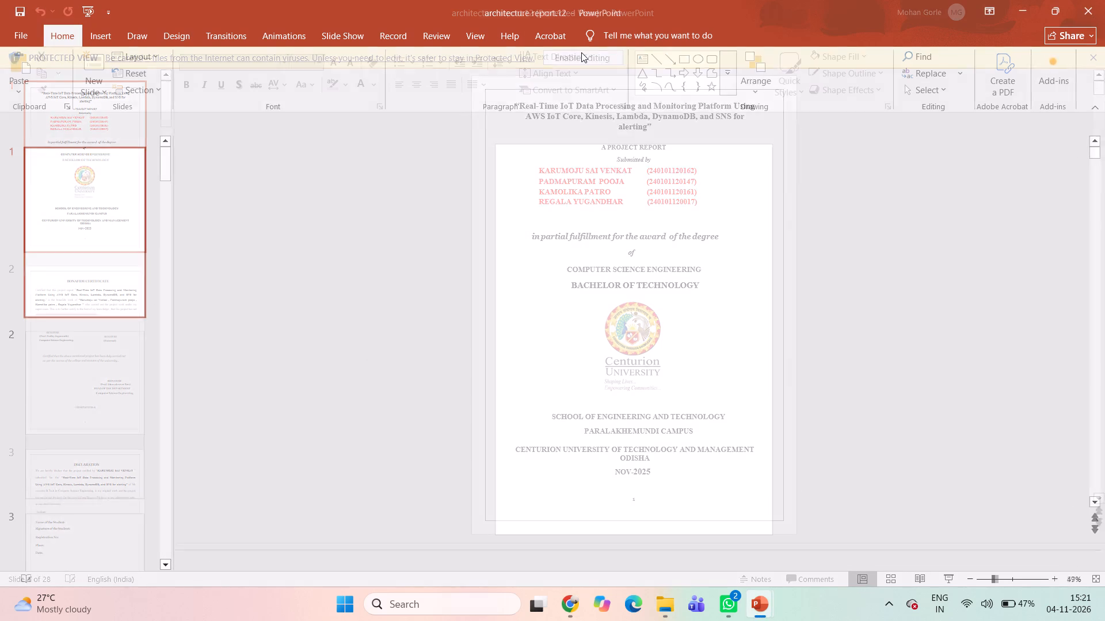
Look through the opening slides, from the title page to the Problem Statement slide, and return to the title page.
key("Down")
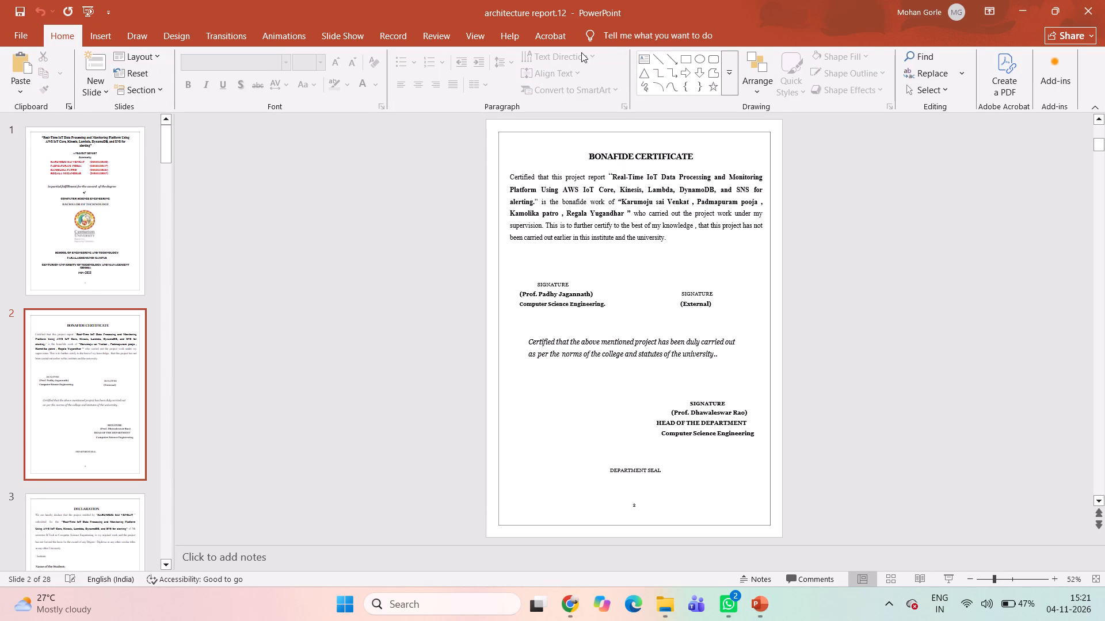
key("Up")
key("Down")
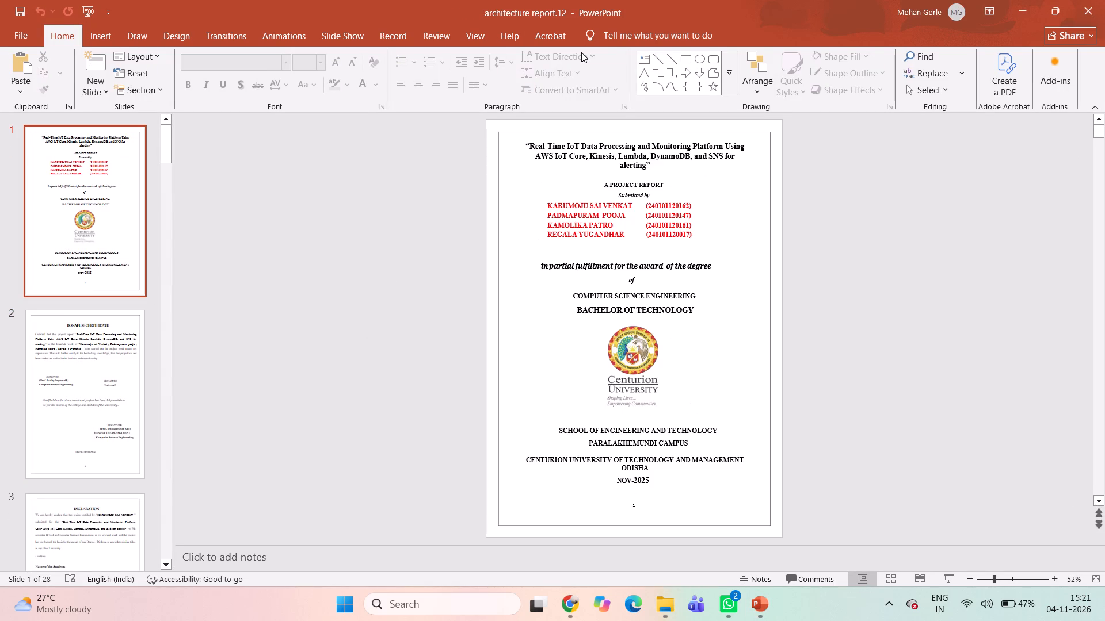
key("Down")
key("Down")
key("Down")
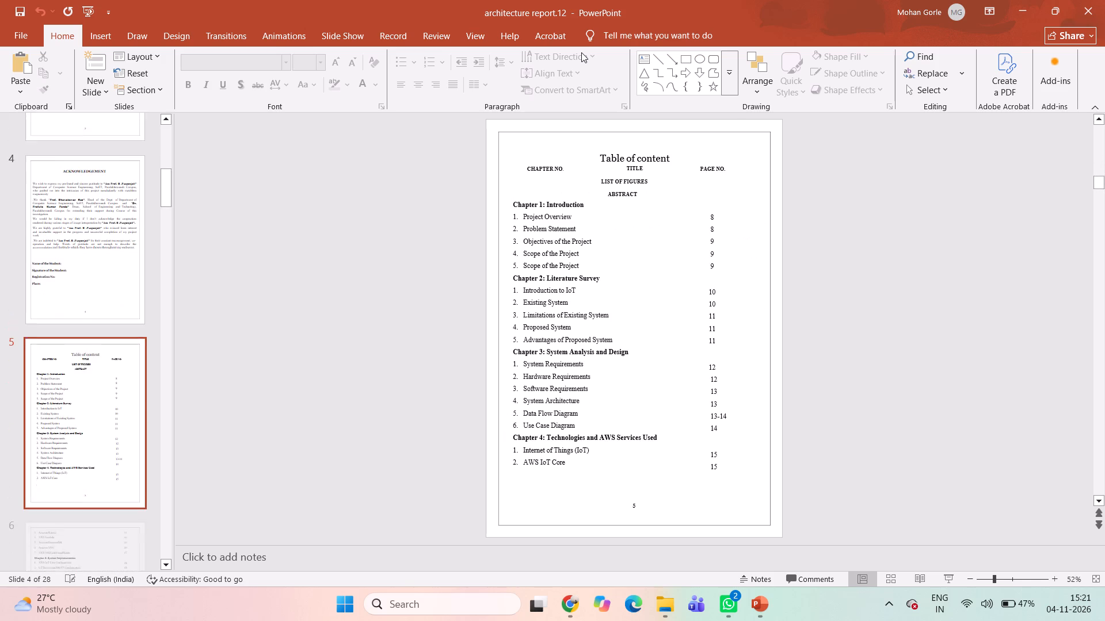
key("Down")
key("Up")
key("Up")
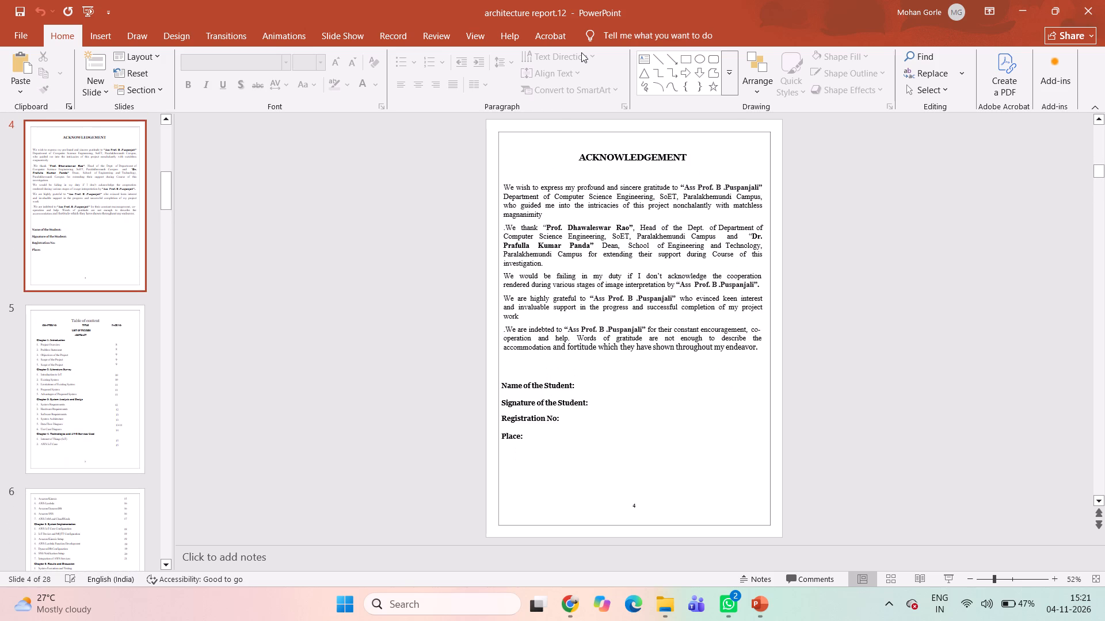
key("Down")
key("Down")
key("Down")
key("Down")
key("Down")
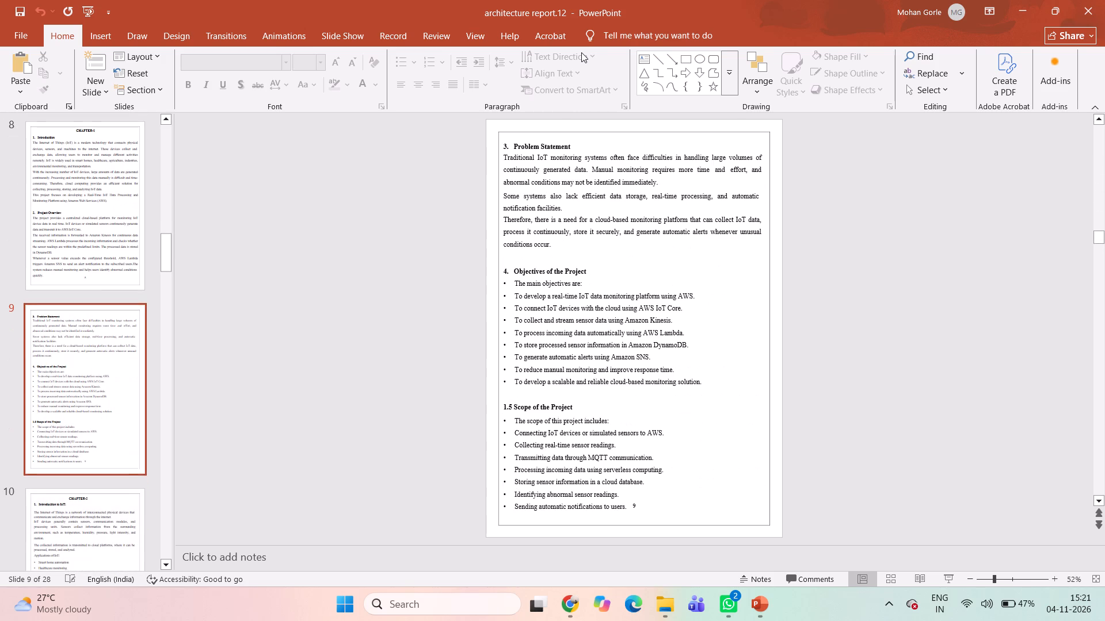
key("Up")
key("Up")
key("Up")
key("Up")
key("Up")
key("Up")
key("Up")
key("Up")
key("Up")
key("Up")
key("Up")
key("Up")
key("Up")
key("Up")
key("Up")
key("Up")
key("Down")
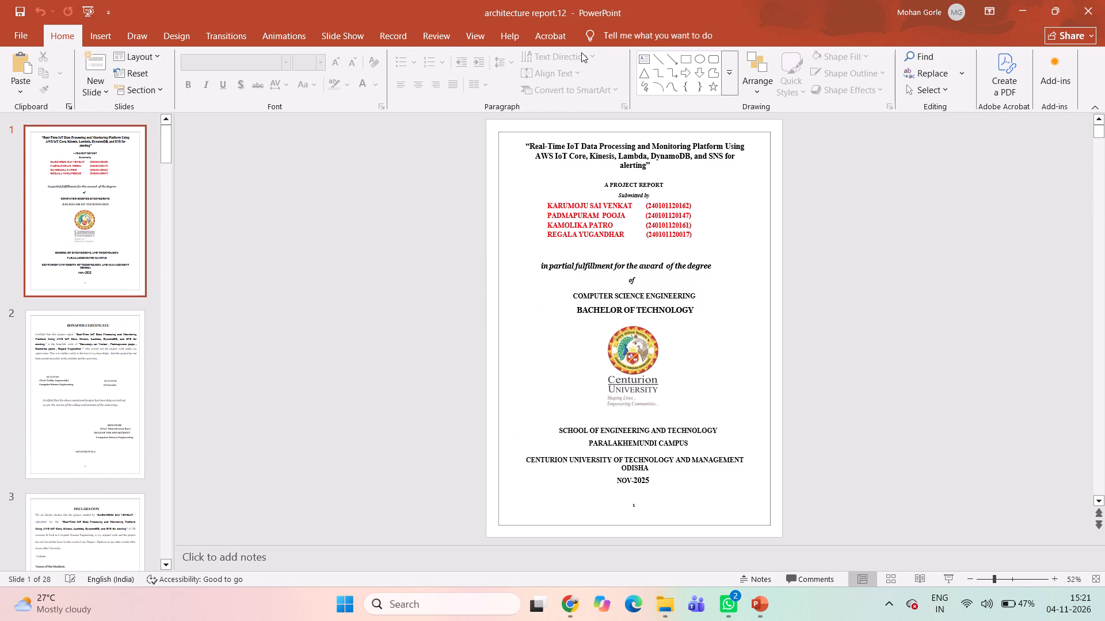
Duplicate the Bonafide Certificate slide directly after the original.
left_click(106, 382)
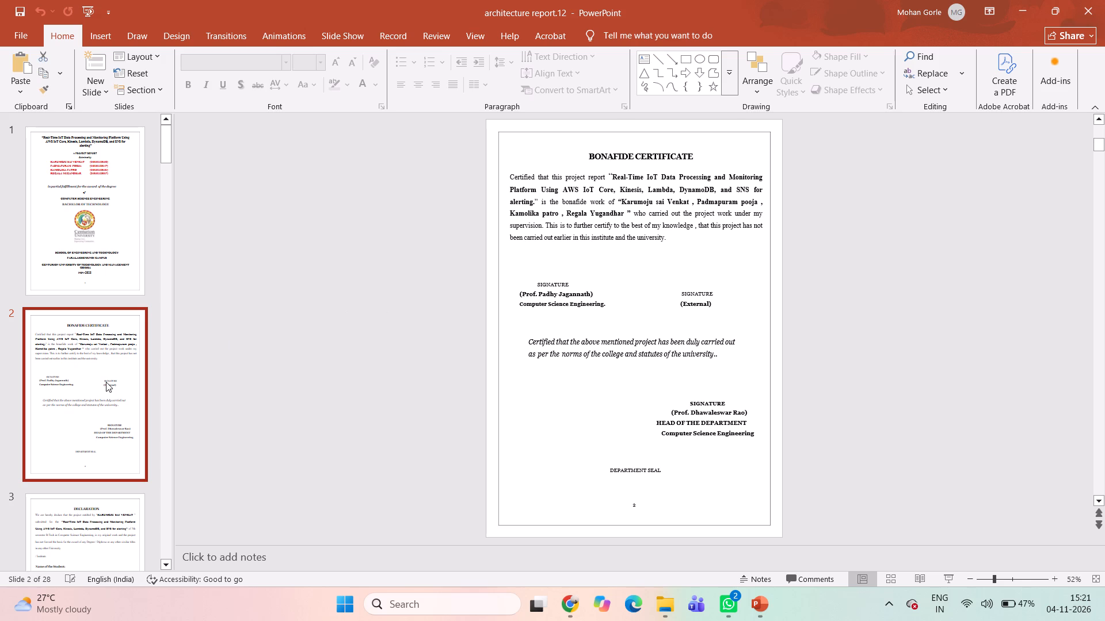
key("ctrl+c")
key("ctrl+v")
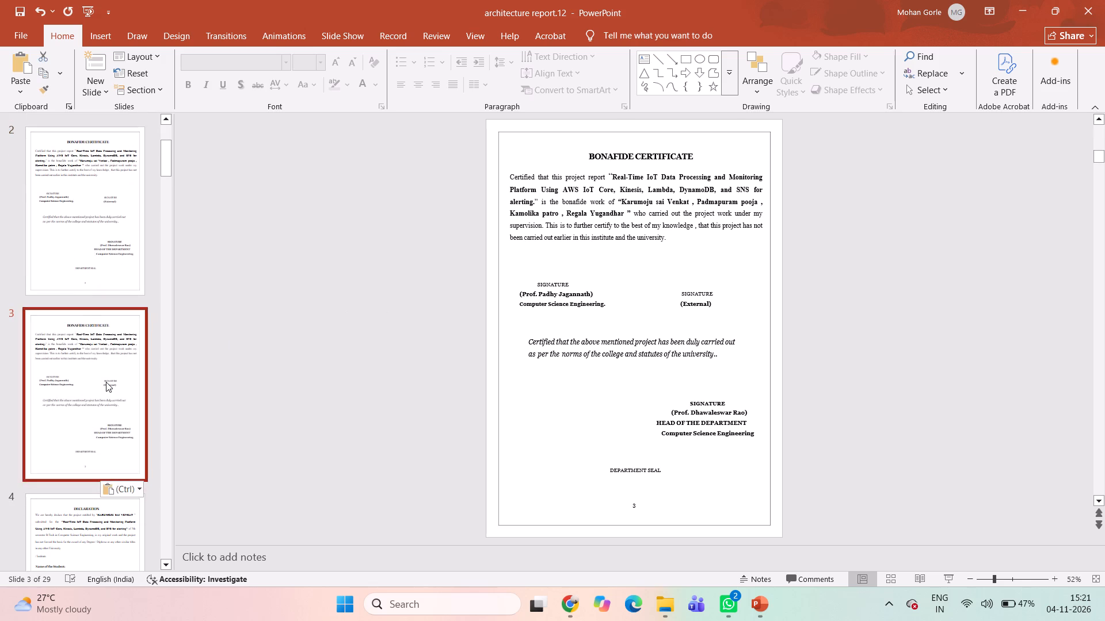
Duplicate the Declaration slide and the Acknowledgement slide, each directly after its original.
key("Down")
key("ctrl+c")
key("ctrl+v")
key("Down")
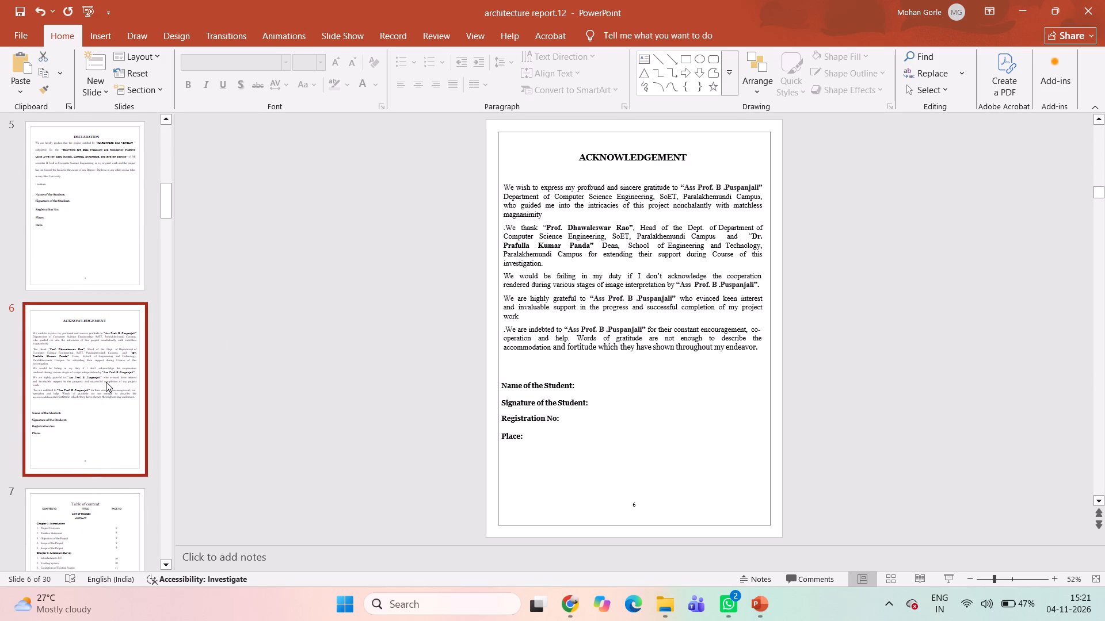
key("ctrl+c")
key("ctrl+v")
Look through the slides from the Table of content to the start of Chapter-2, going back to Chapter-1.
key("Down")
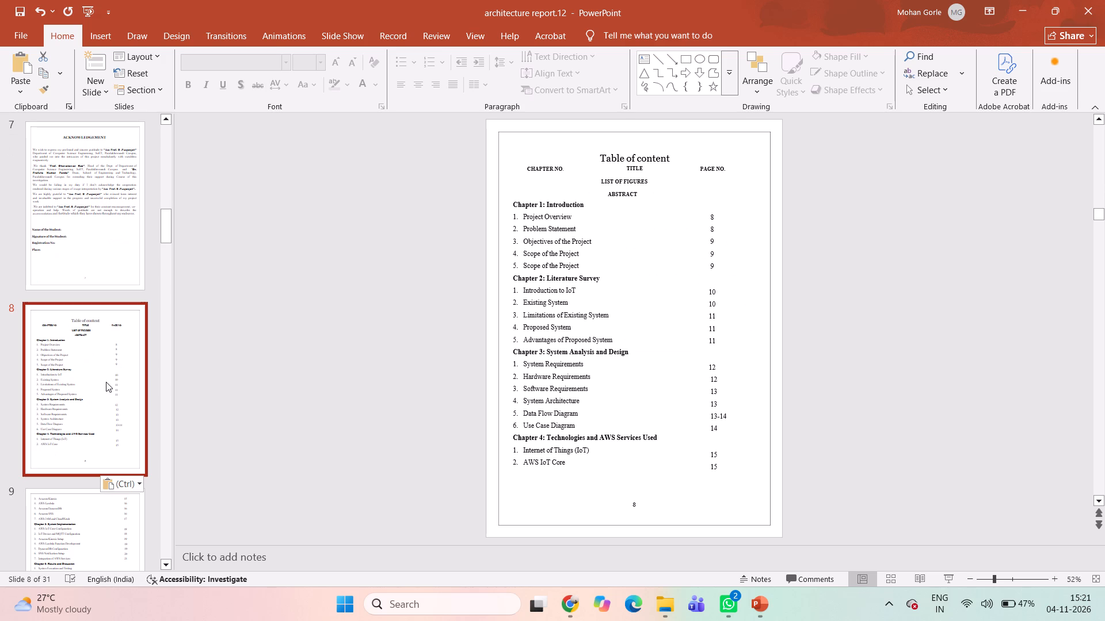
key("Down")
key("Down")
key("Down")
key("Down")
key("Down")
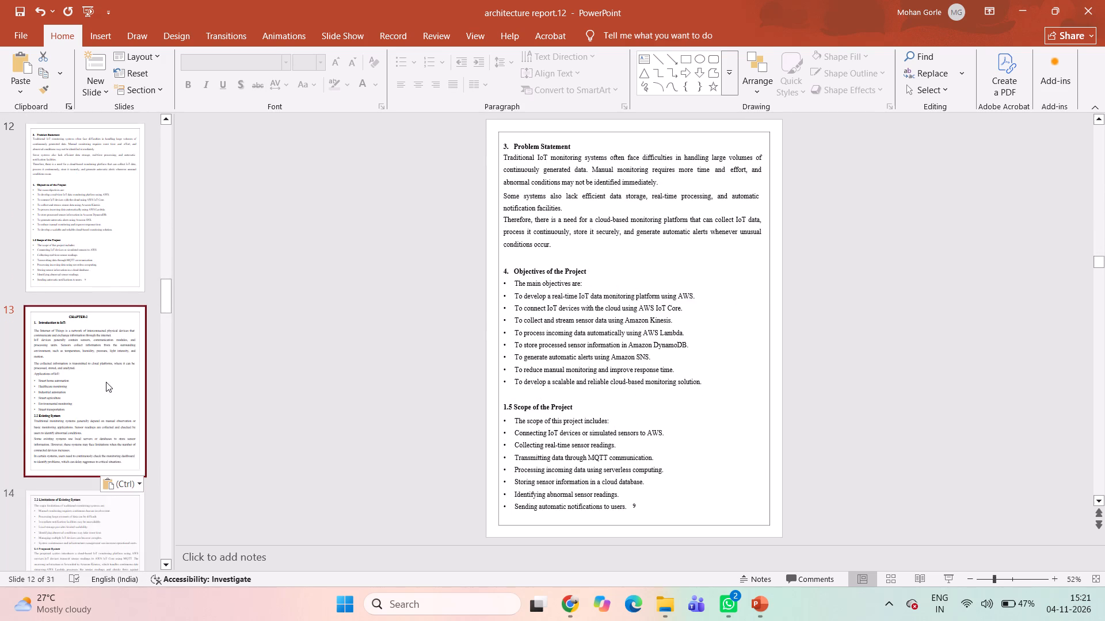
key("Up")
key("Up")
key("Up")
key("Down")
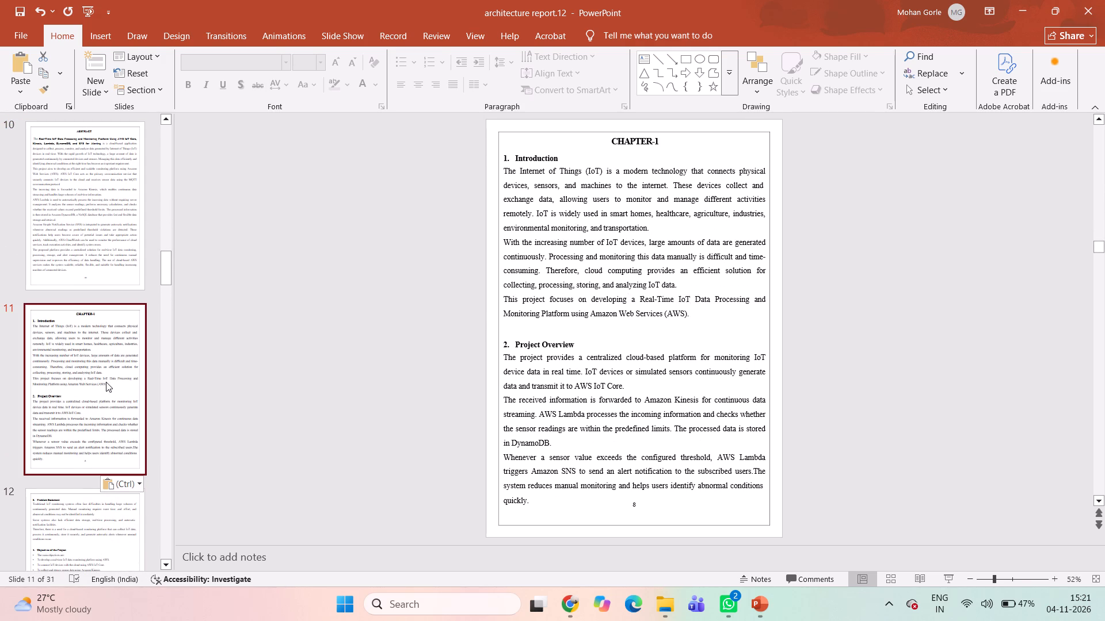
Check the font size of the body text on the Chapter-1 slide and the following Problem Statement slide.
left_click(543, 492)
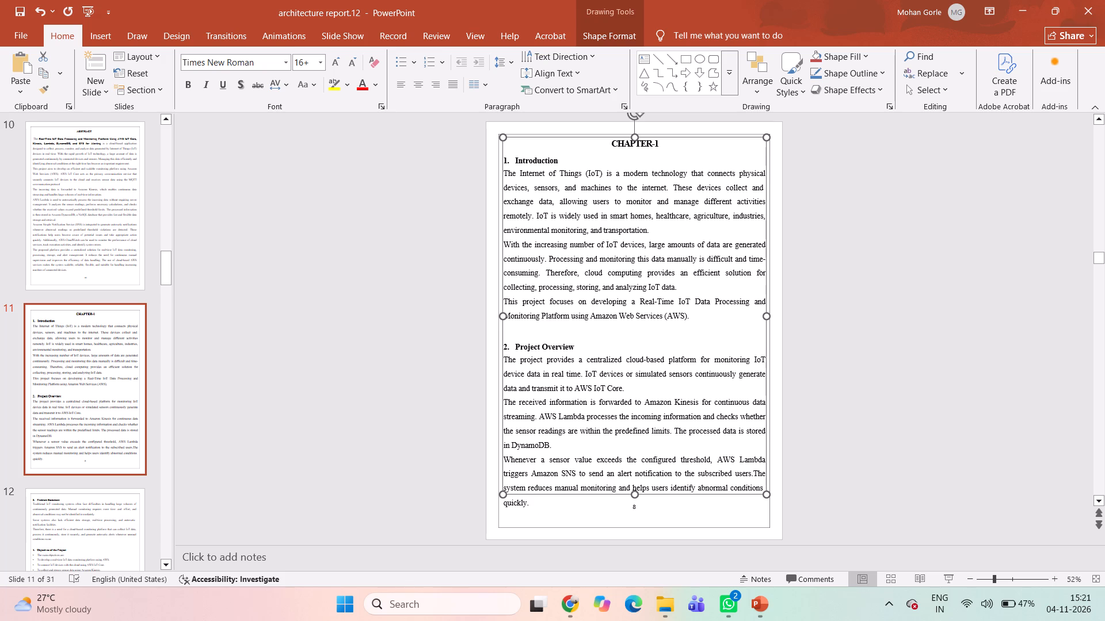
left_click_drag(756, 484, 656, 389)
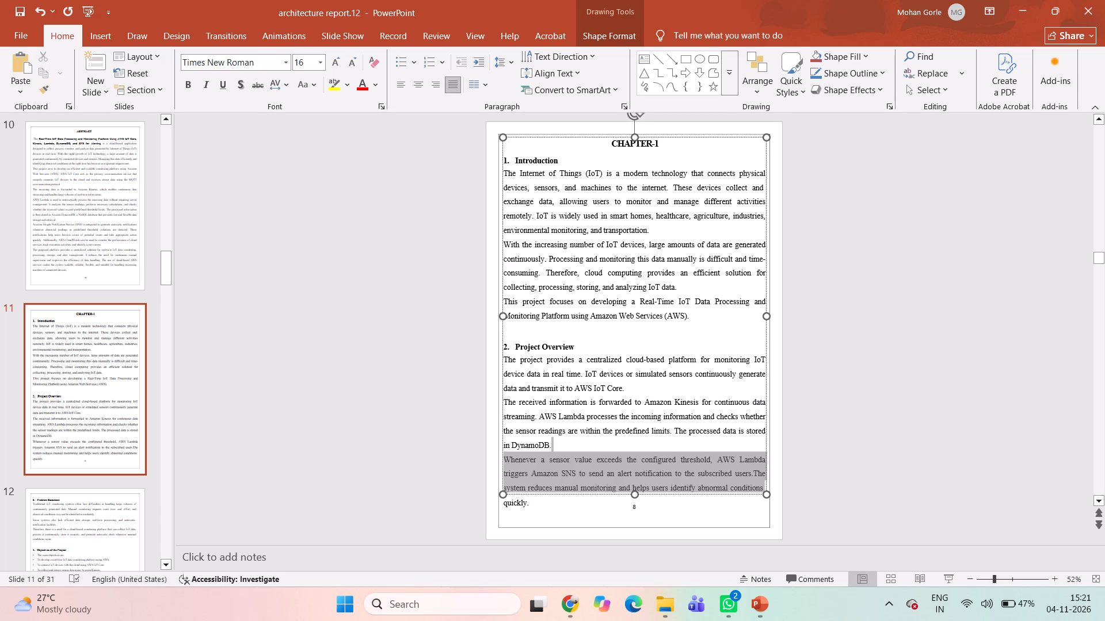
left_click_drag(656, 389, 499, 179)
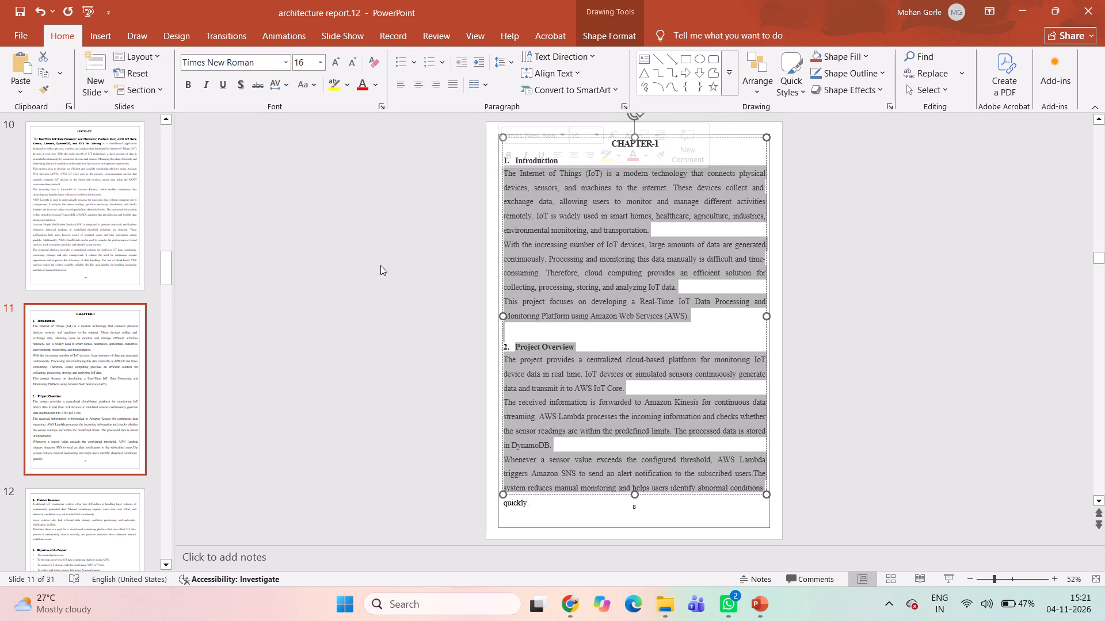
left_click(380, 265)
key("Down")
key("Down")
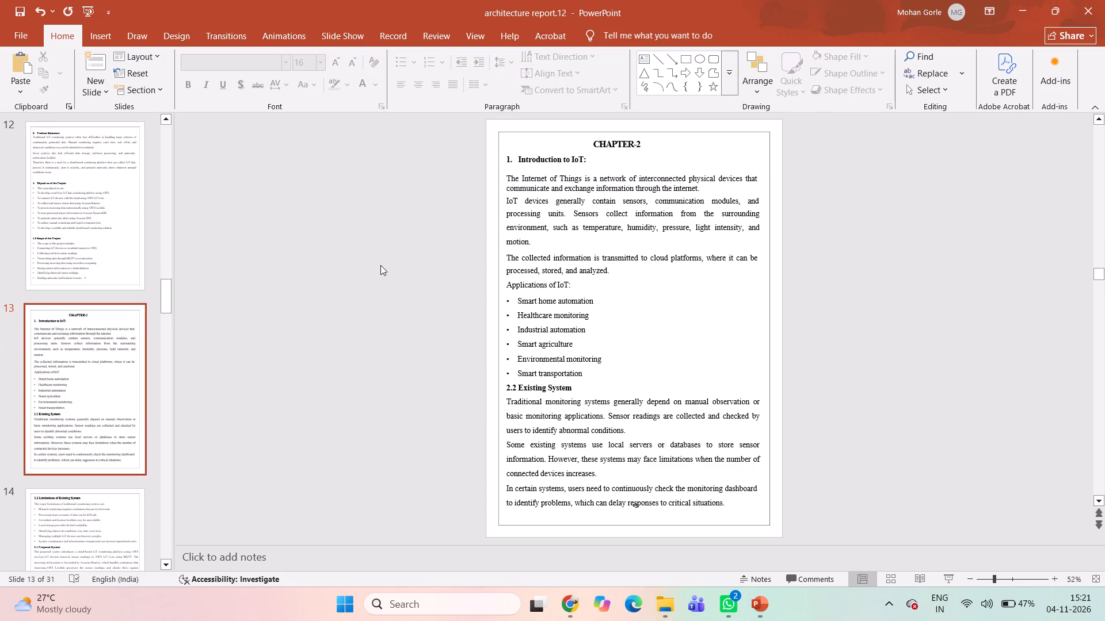
key("Up")
left_click_drag(725, 220, 542, 187)
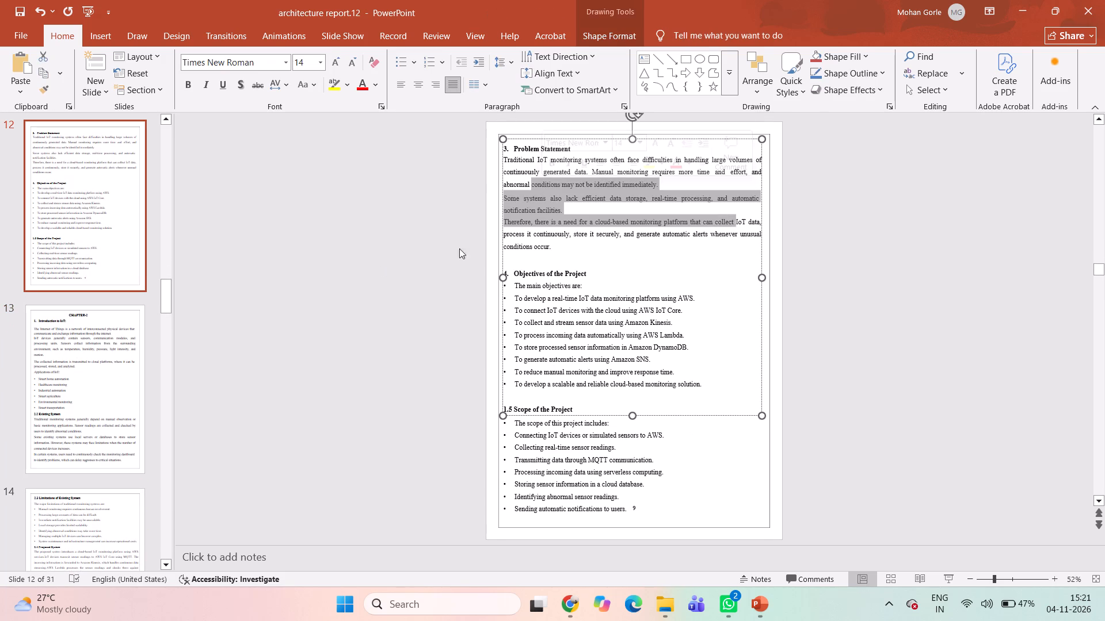
left_click(394, 290)
left_click_drag(649, 349, 539, 298)
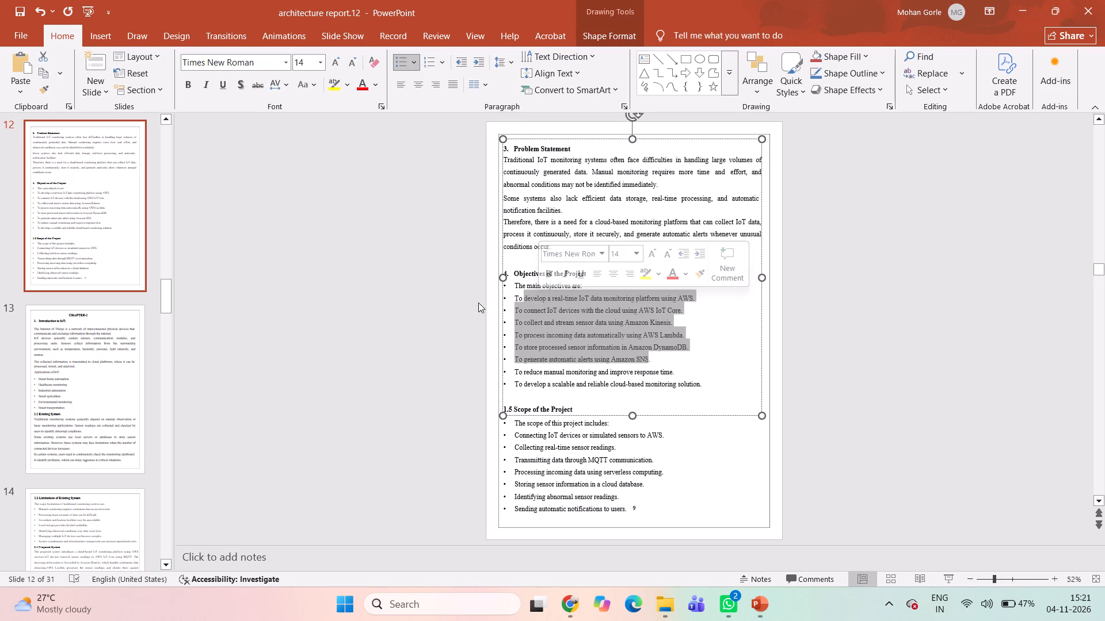
left_click_drag(464, 302, 569, 453)
left_click_drag(647, 478, 603, 309)
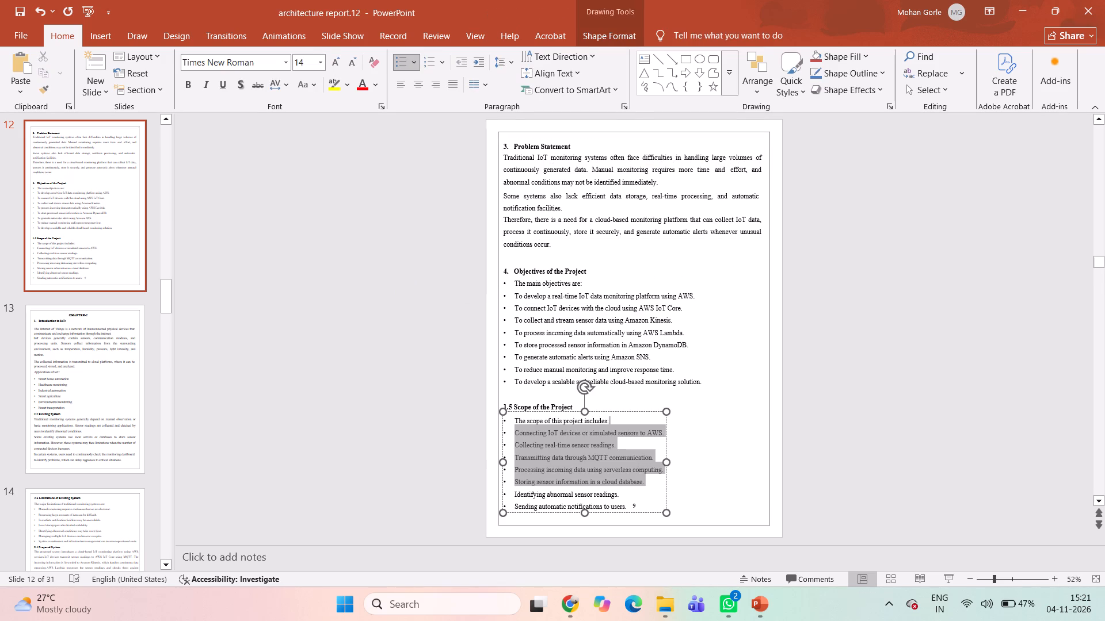
left_click_drag(603, 309, 567, 190)
left_click(443, 323)
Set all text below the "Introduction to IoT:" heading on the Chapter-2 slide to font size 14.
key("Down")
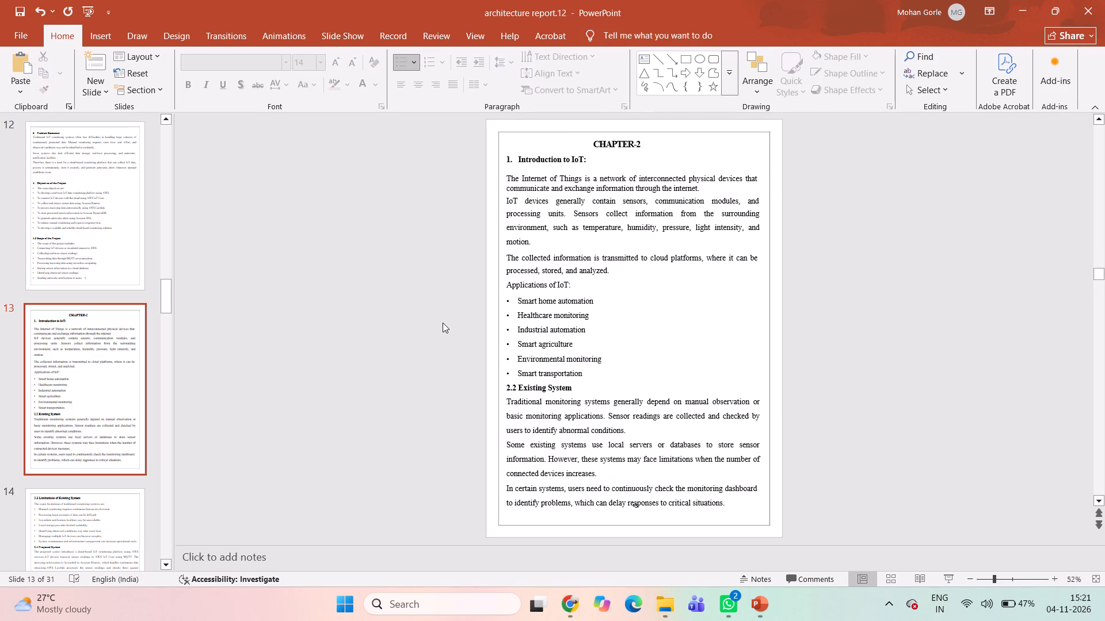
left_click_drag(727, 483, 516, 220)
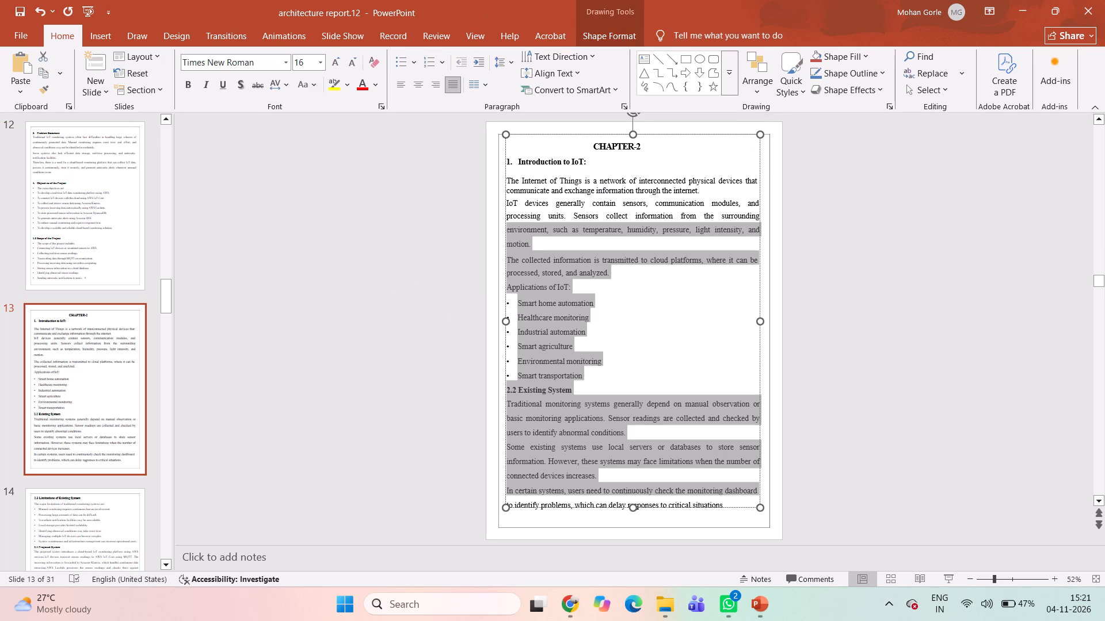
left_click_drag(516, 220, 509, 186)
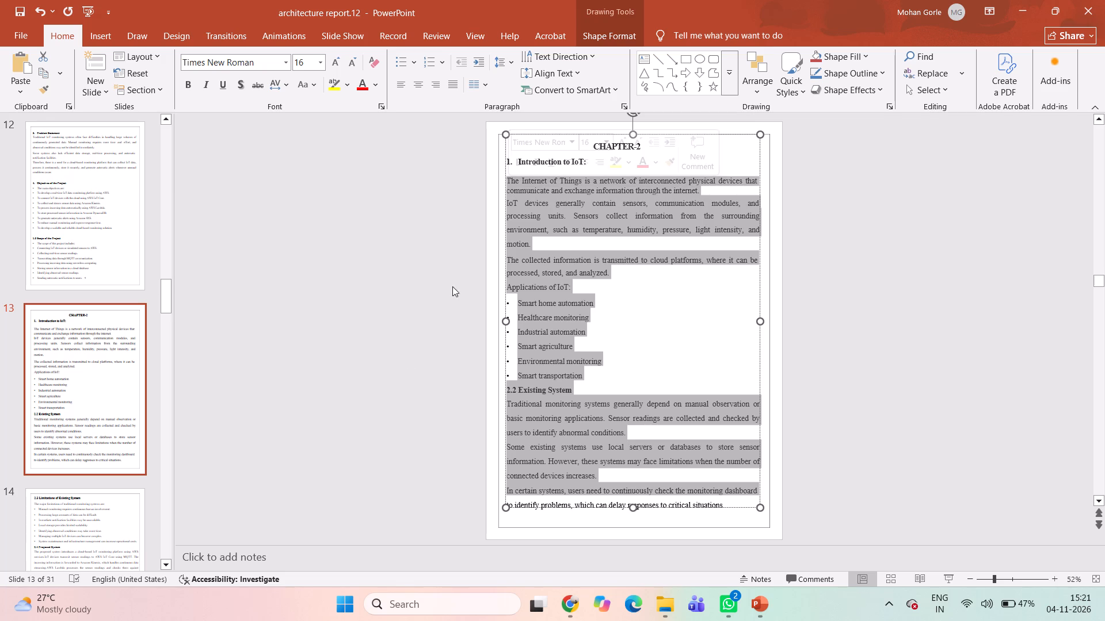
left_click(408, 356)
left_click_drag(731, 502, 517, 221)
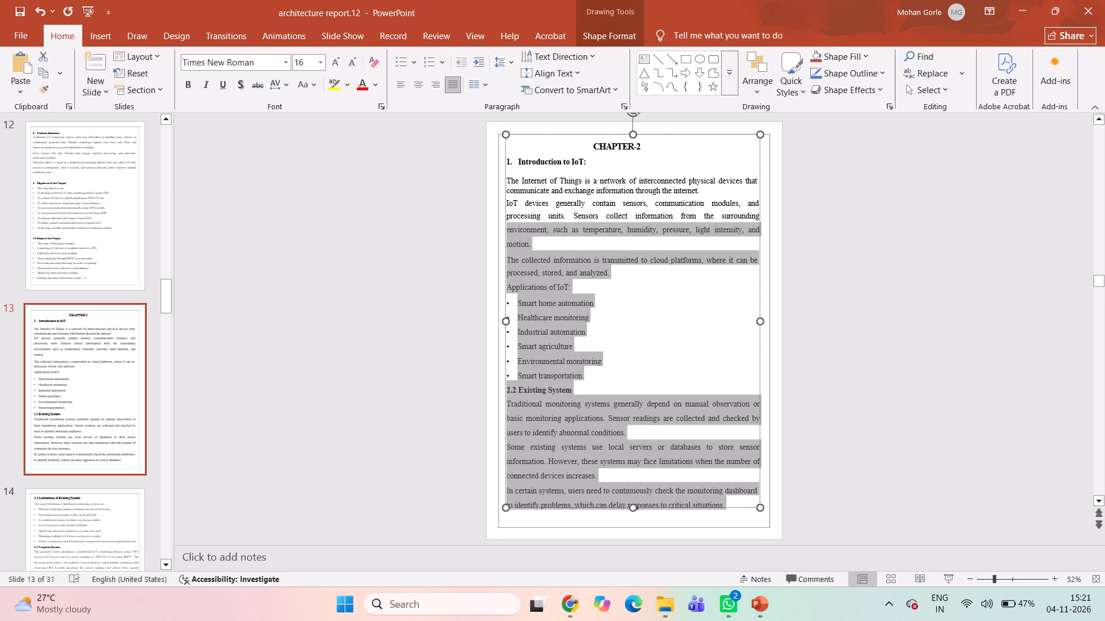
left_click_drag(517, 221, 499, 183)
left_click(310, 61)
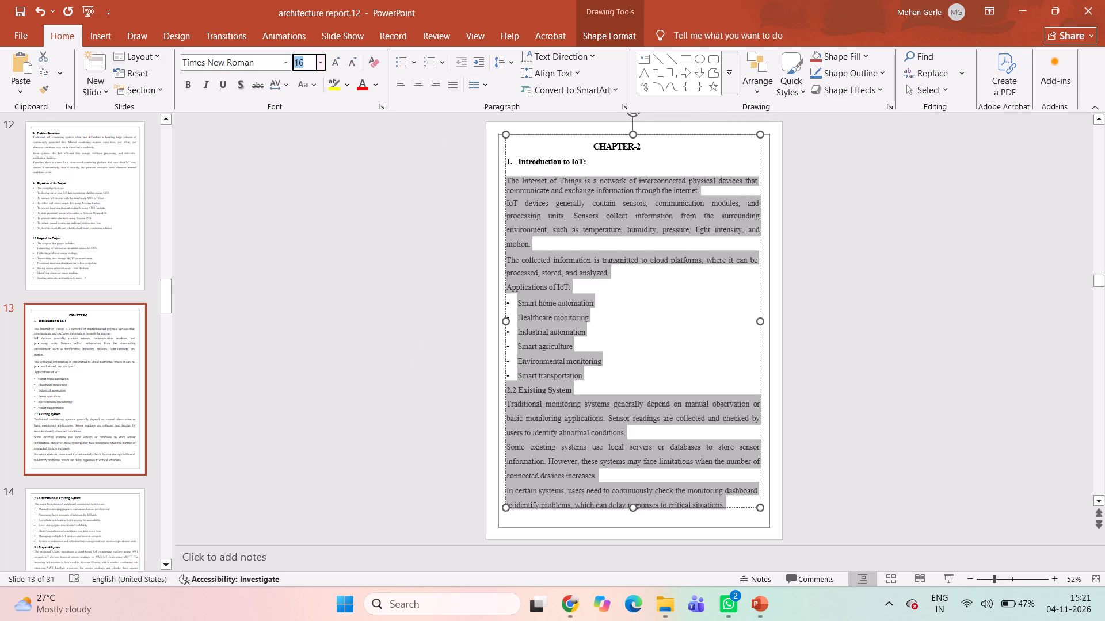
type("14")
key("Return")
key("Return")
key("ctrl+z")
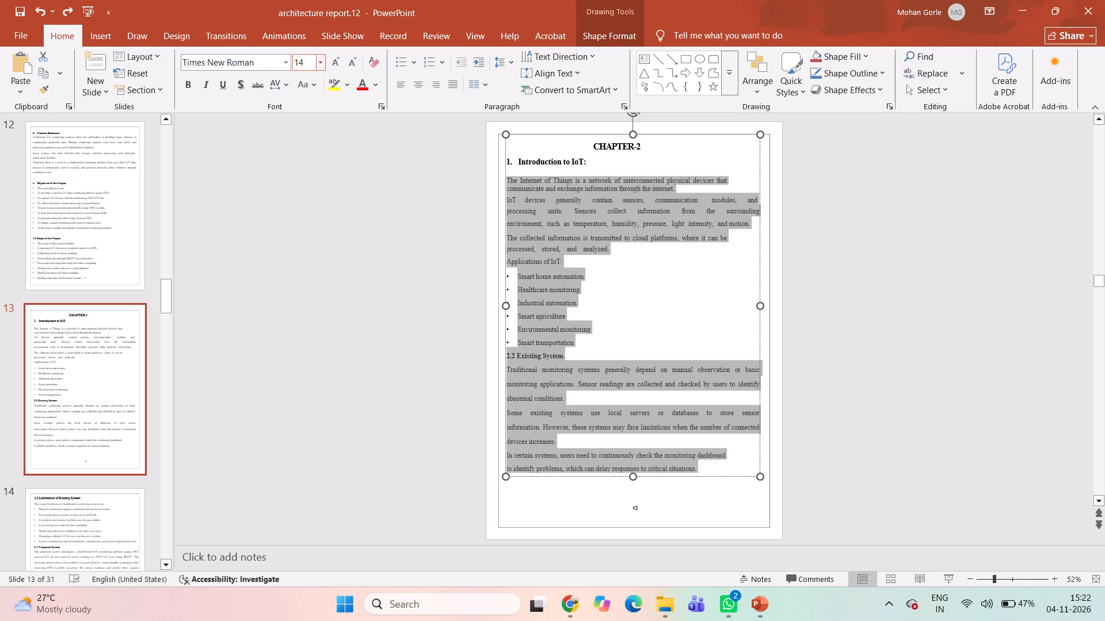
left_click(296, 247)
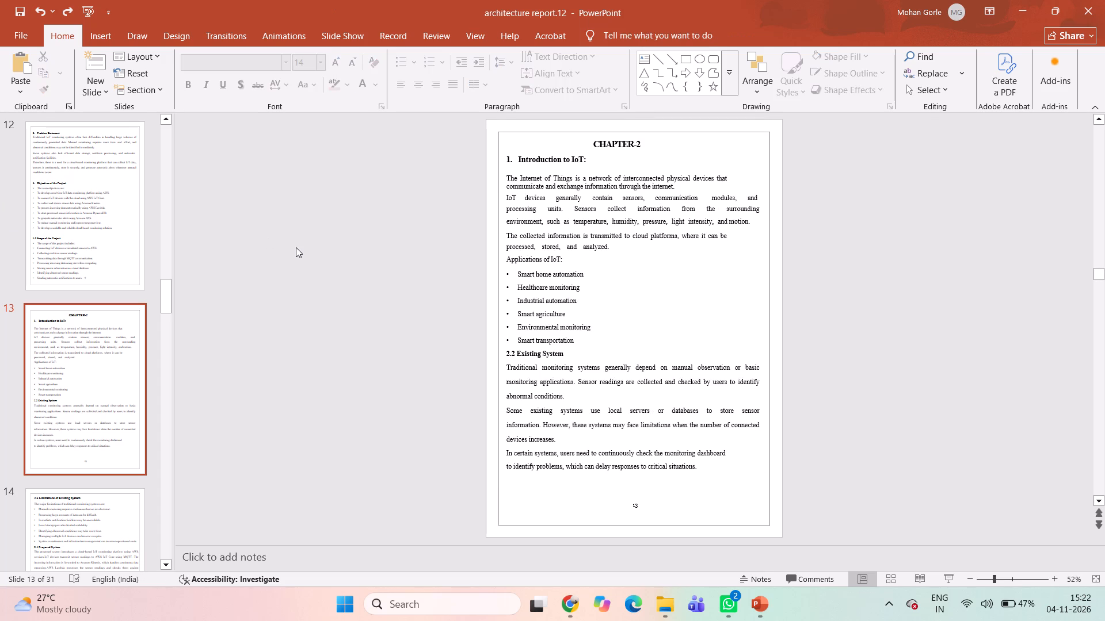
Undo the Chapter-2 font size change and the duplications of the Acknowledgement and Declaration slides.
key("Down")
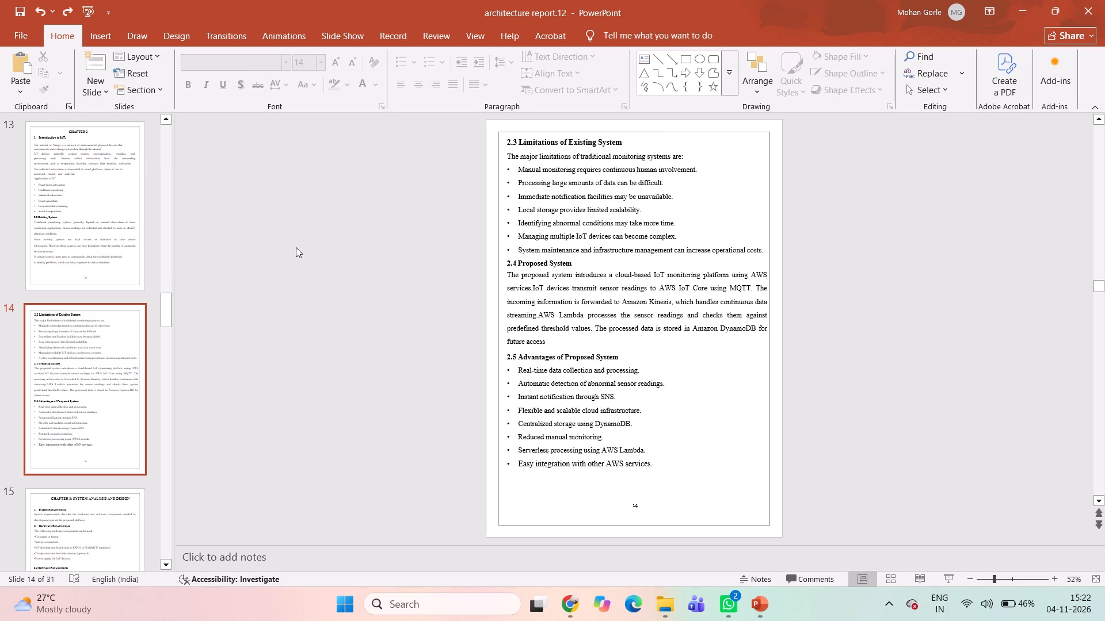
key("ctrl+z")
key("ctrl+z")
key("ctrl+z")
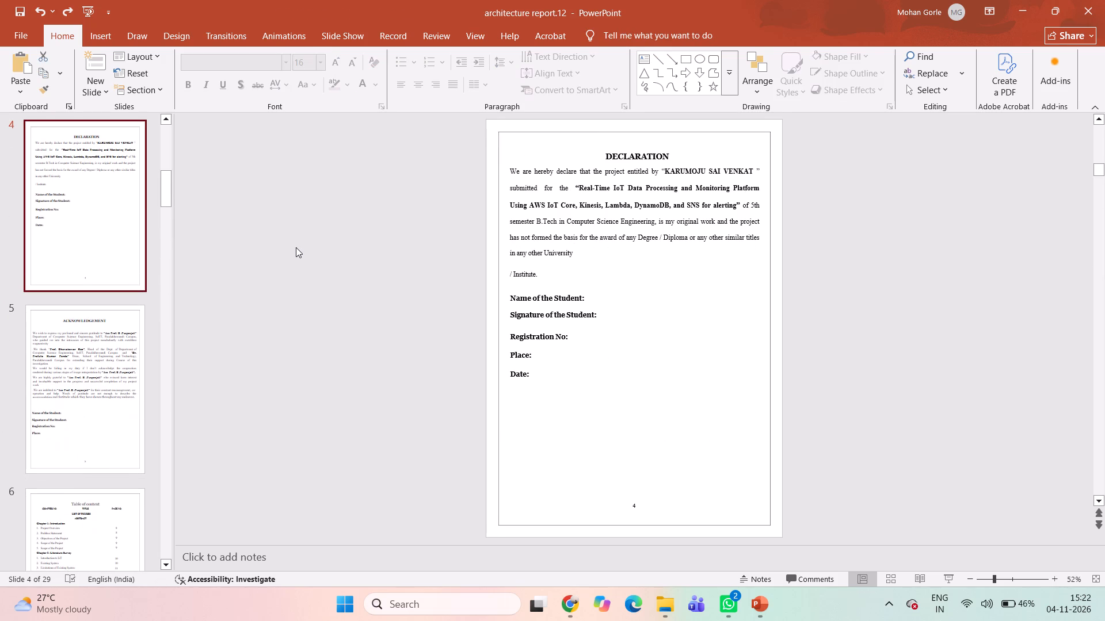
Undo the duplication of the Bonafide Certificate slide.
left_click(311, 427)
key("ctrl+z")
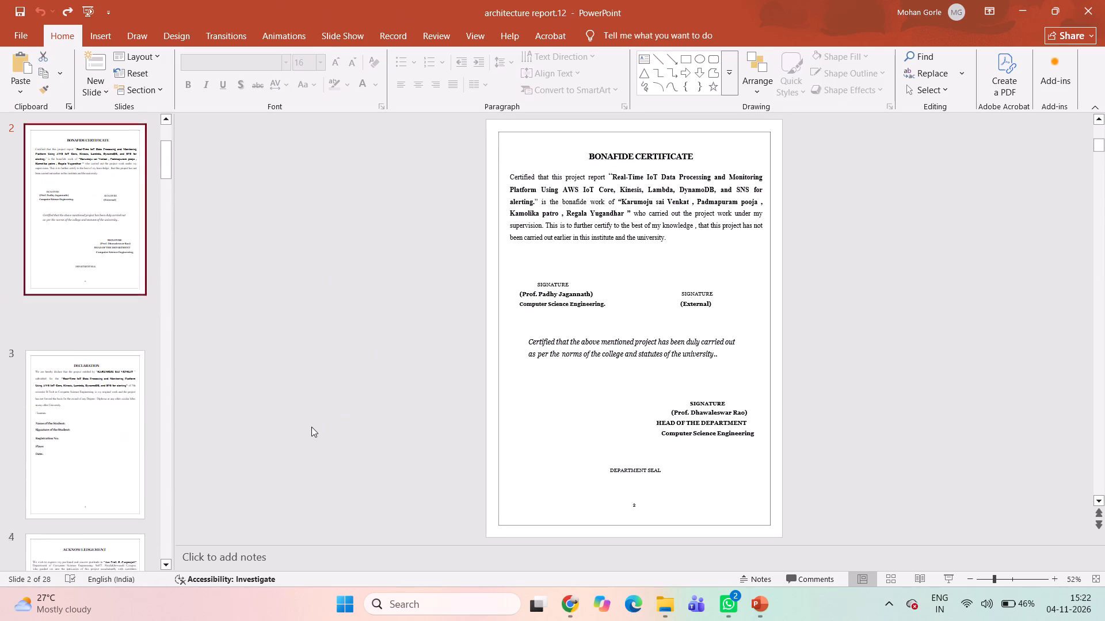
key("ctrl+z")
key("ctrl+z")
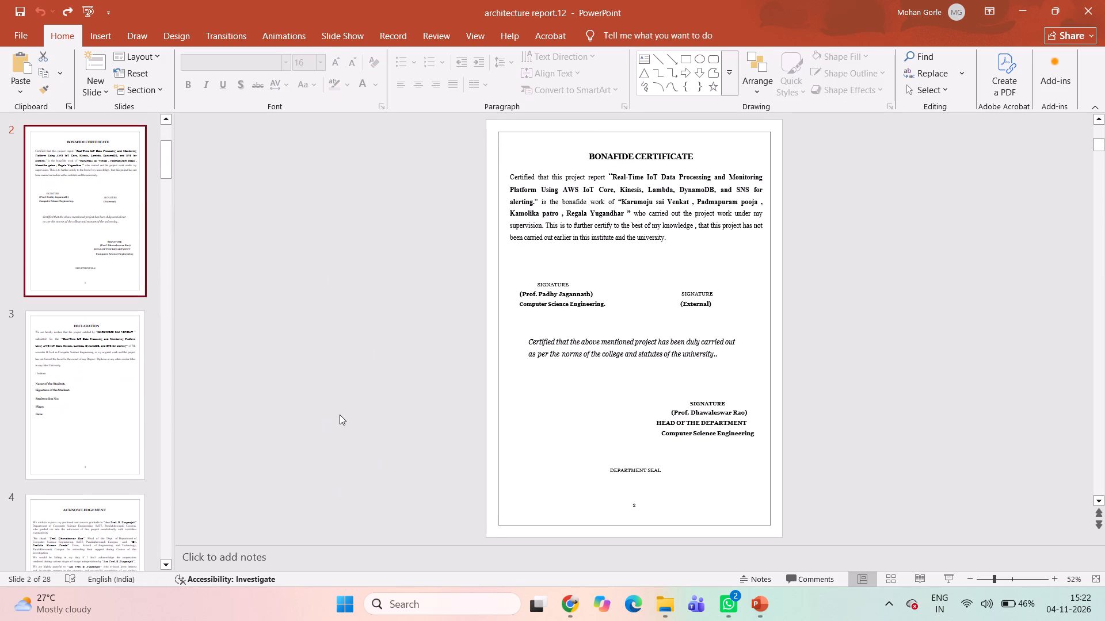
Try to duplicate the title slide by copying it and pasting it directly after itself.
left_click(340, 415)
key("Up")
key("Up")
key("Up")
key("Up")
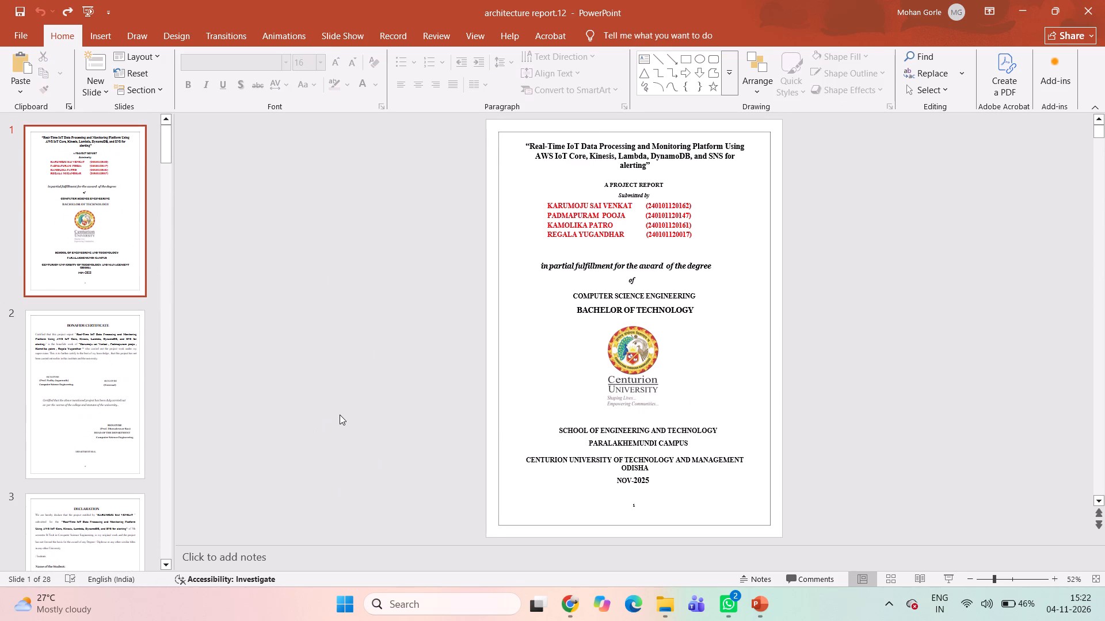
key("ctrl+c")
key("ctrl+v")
Try to copy the Bonafide Certificate slide and paste it directly after itself.
key("Down")
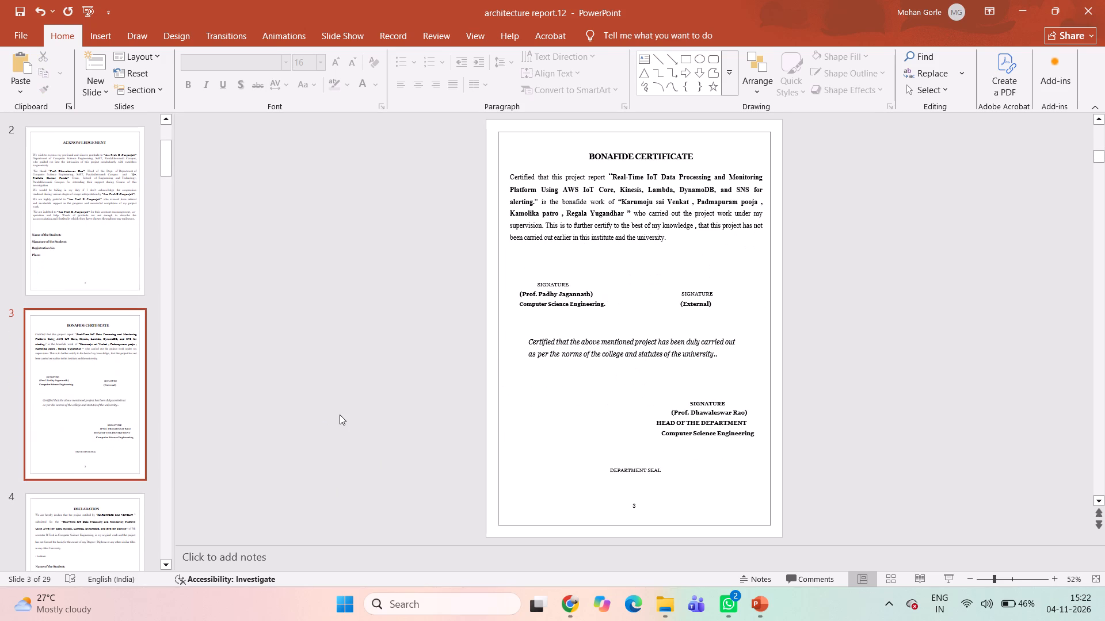
key("ctrl+c")
key("ctrl+v")
key("ctrl+Down")
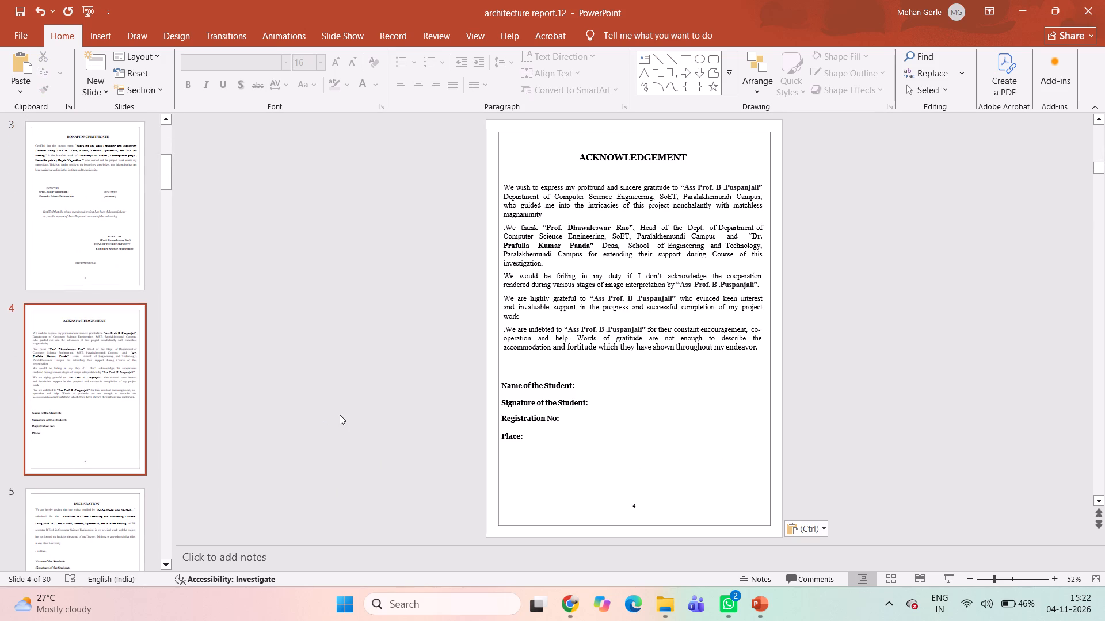
Look through the first slides to examine the order of the pasted copies around the Bonafide Certificate slide.
key("Down")
key("Up")
key("Up")
key("Down")
key("Up")
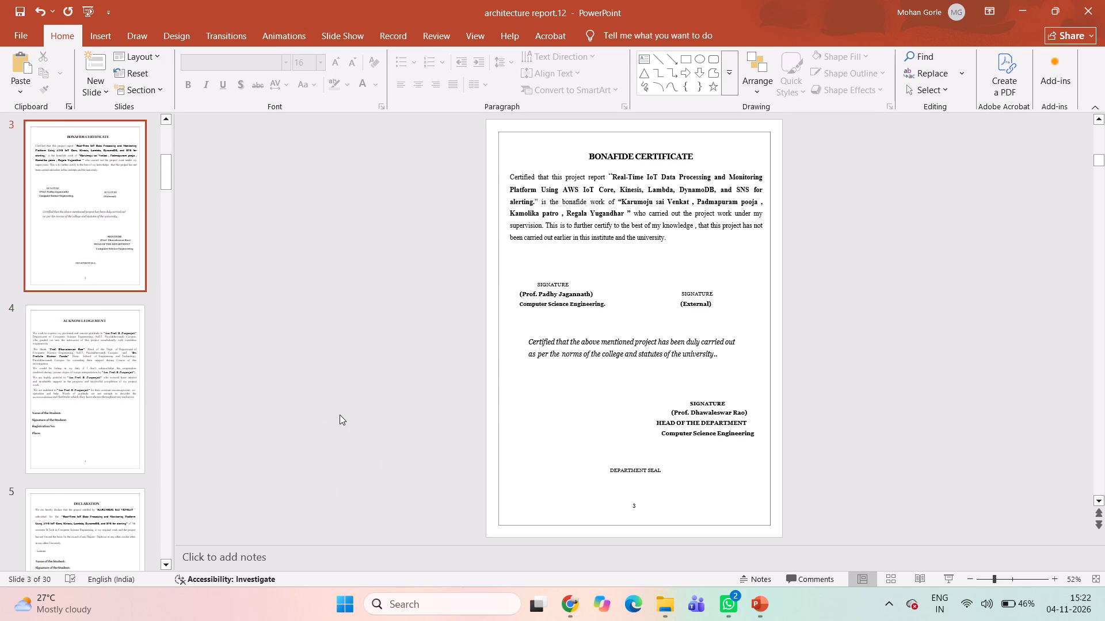
key("Up")
key("Up")
key("Down")
key("Down")
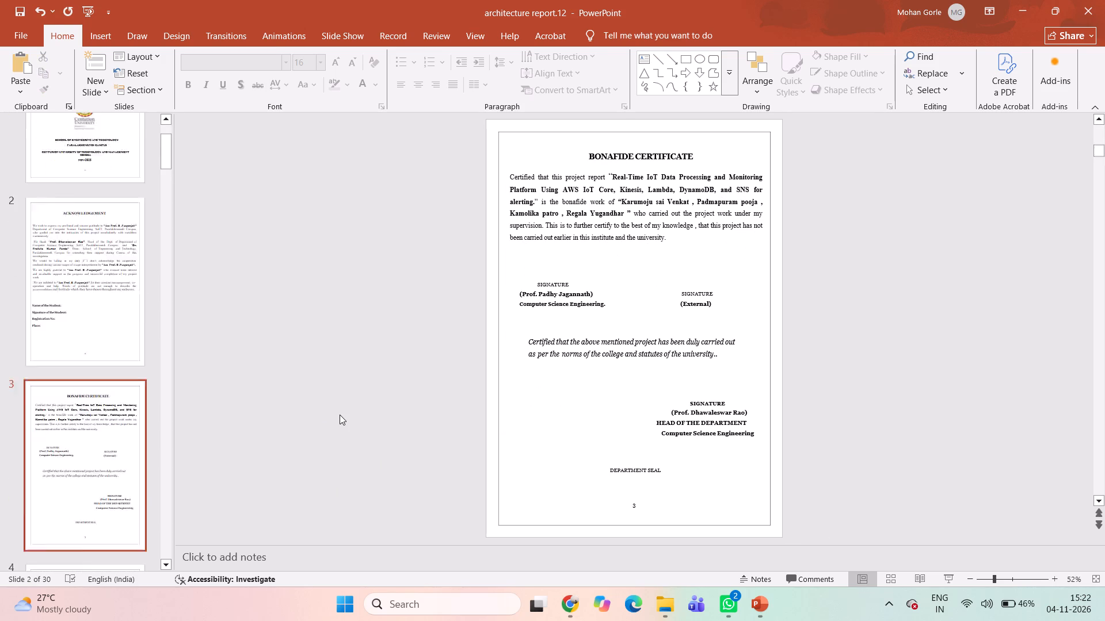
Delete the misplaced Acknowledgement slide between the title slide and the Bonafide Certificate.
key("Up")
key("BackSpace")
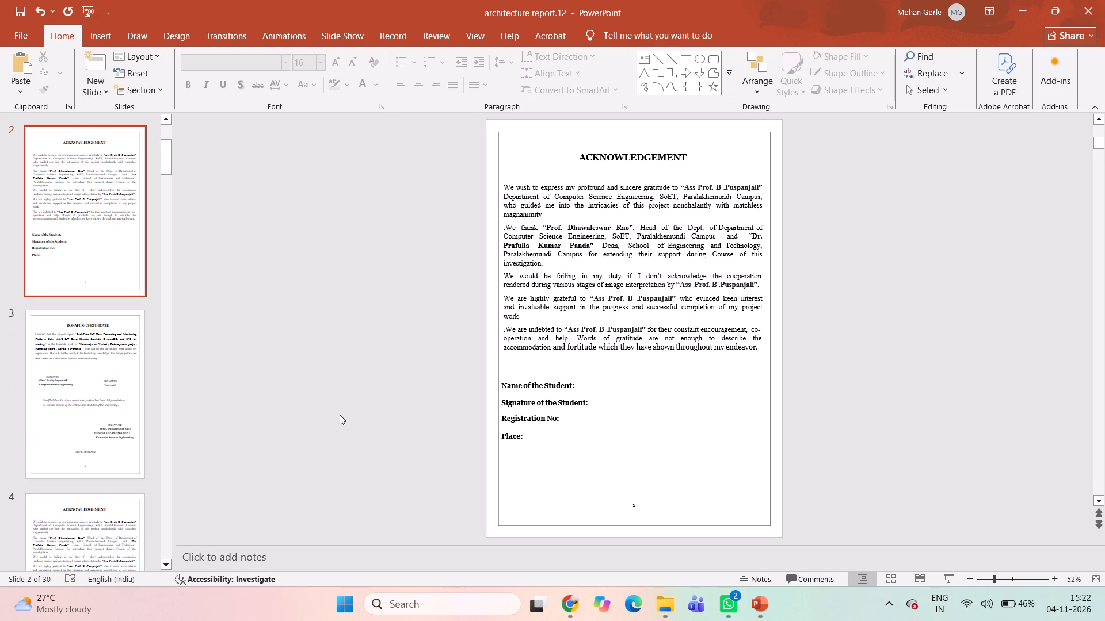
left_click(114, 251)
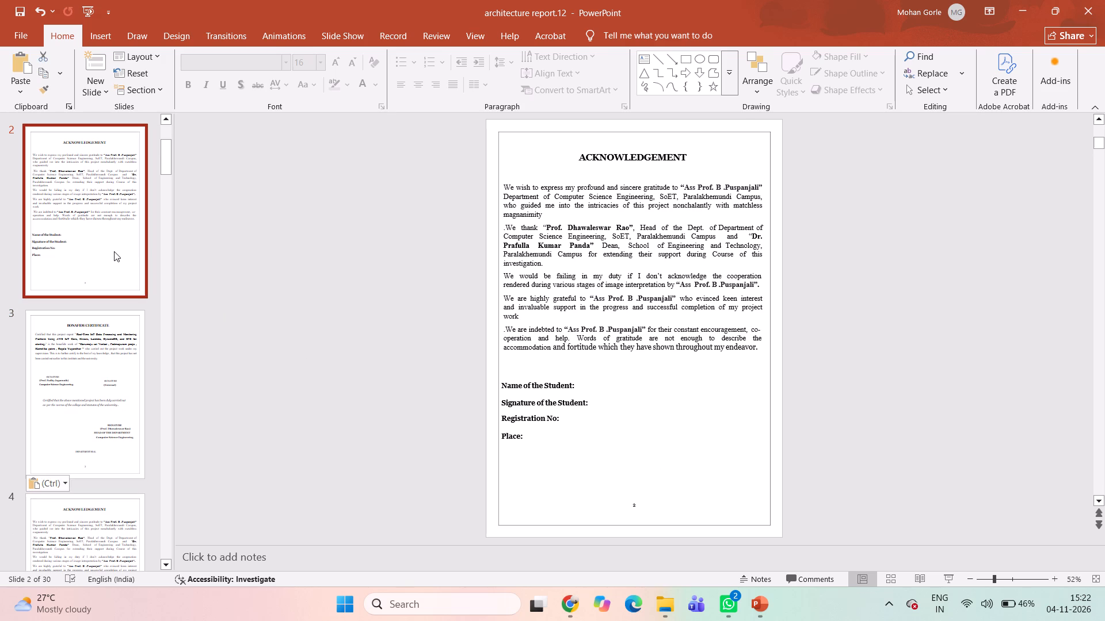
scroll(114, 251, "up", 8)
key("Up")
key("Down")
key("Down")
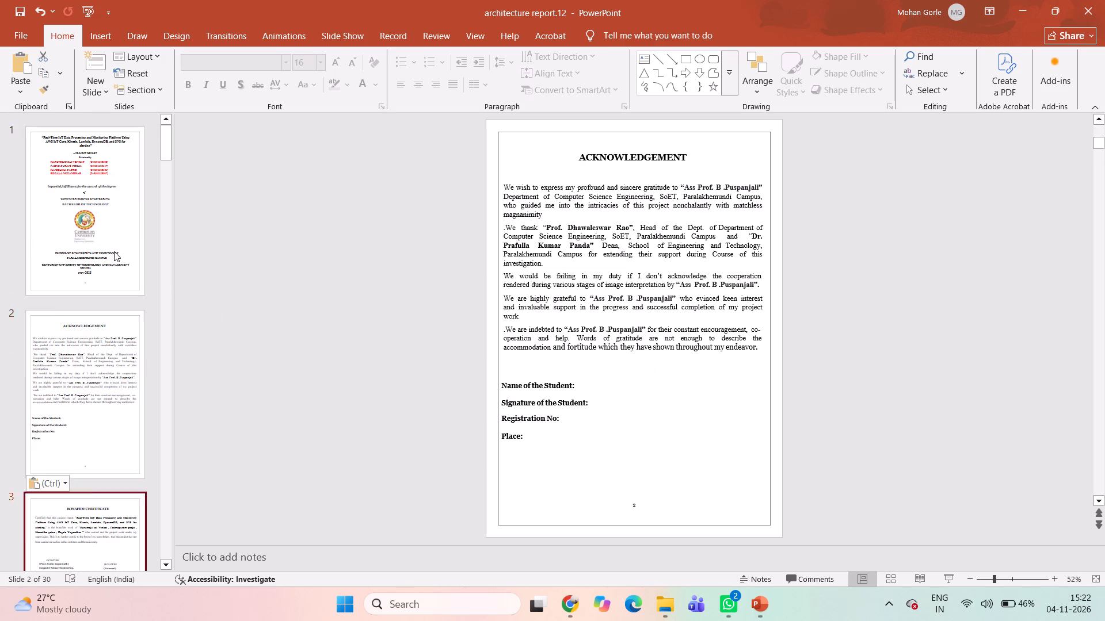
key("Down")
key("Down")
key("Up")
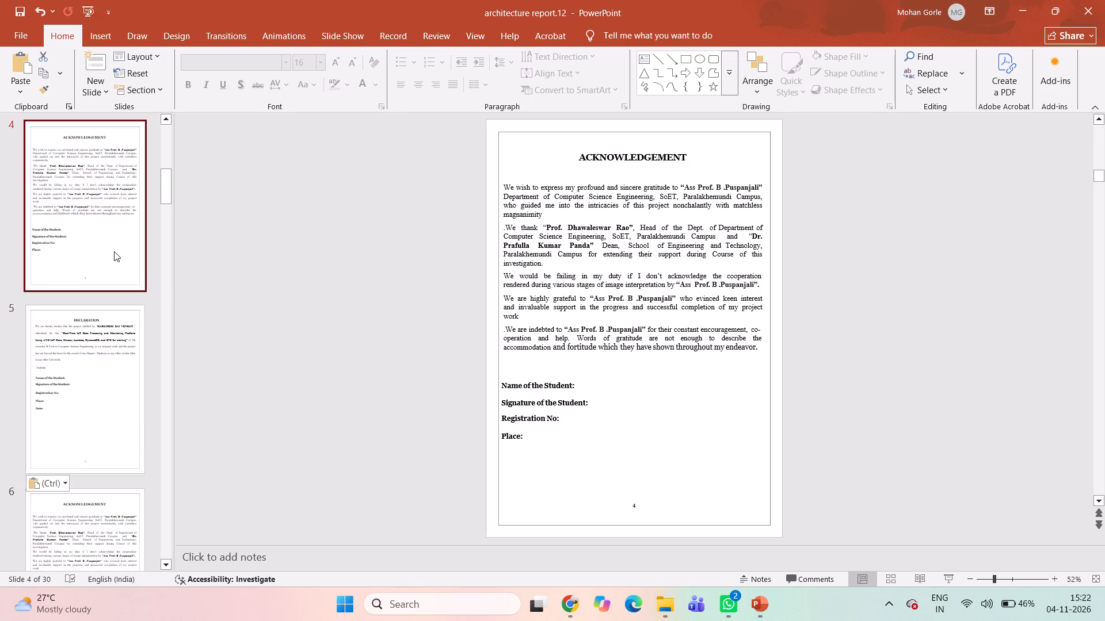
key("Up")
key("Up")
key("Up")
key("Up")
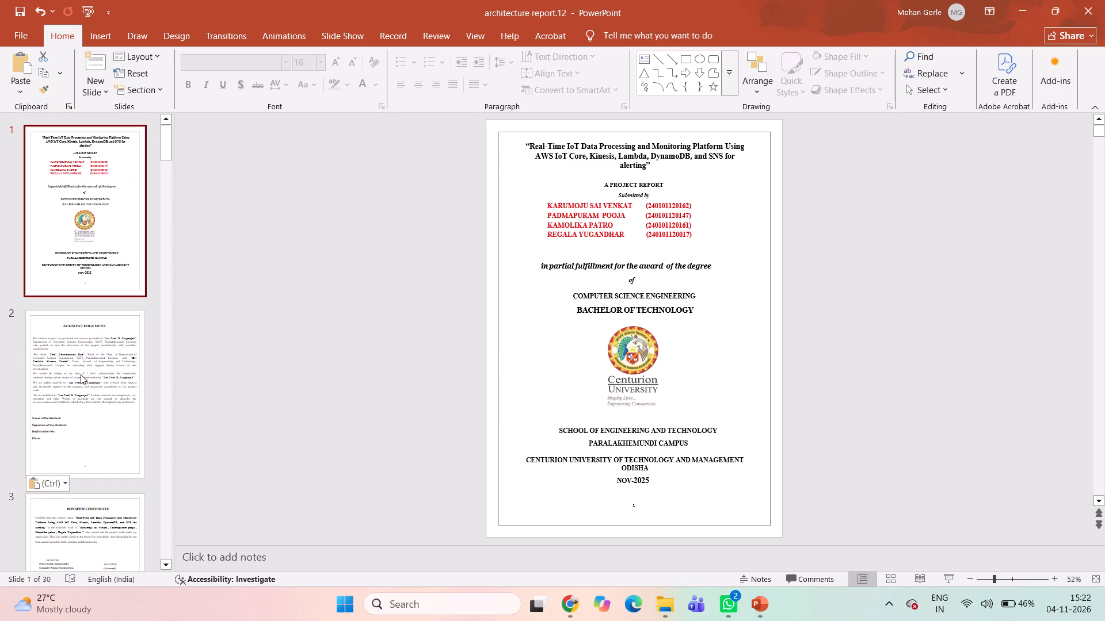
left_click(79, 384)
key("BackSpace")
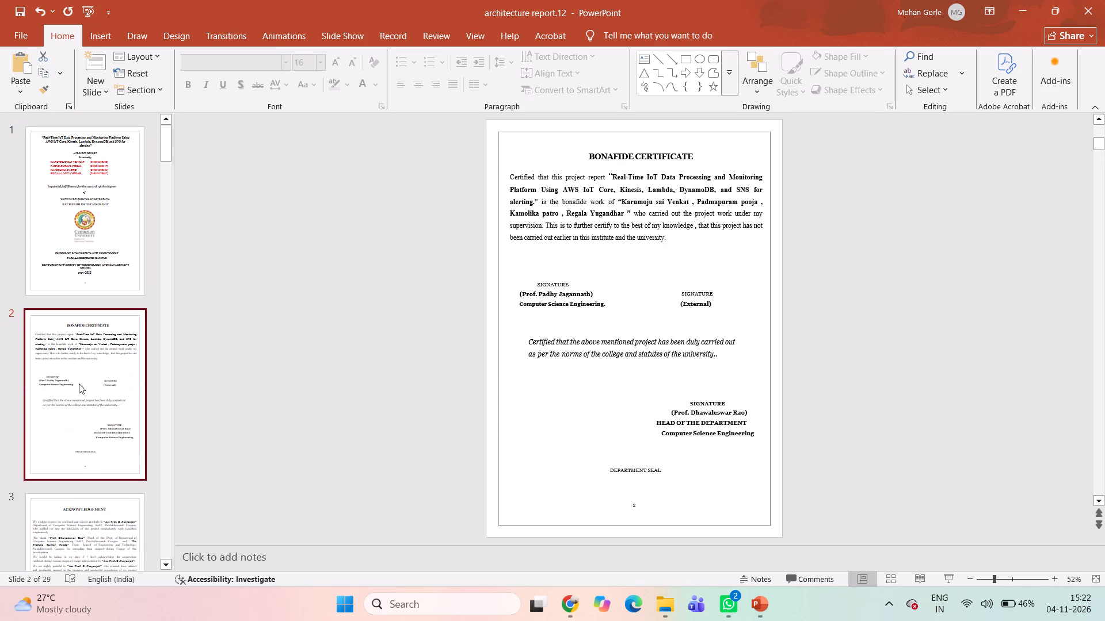
Duplicate the Bonafide Certificate, the Acknowledgement after it and the Declaration slide, placing each copy directly after its original.
key("Up")
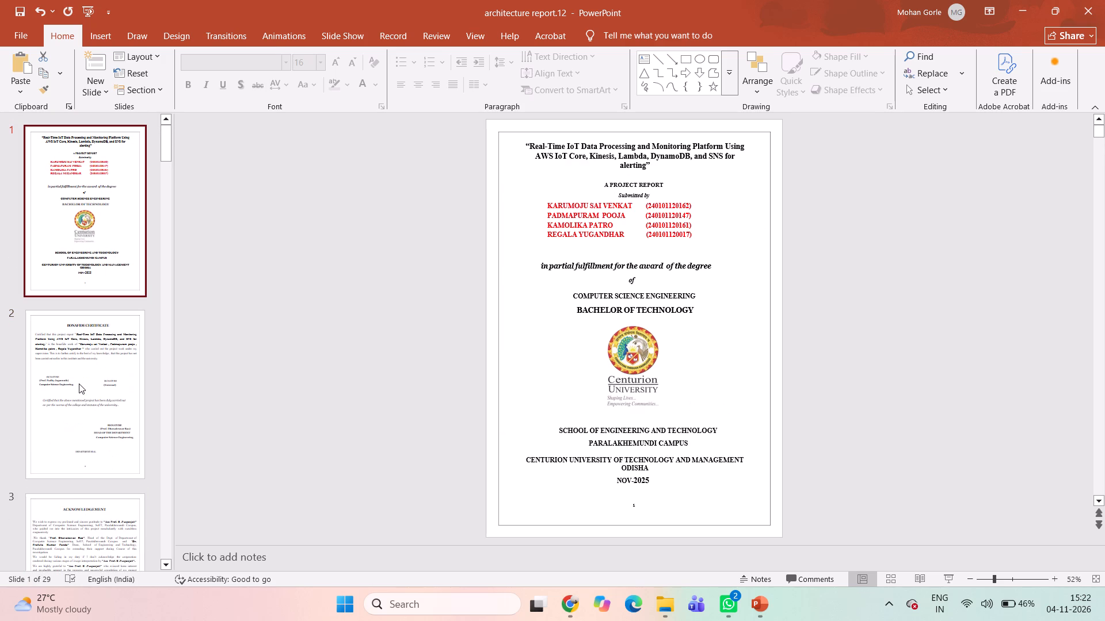
key("Down")
key("ctrl+c")
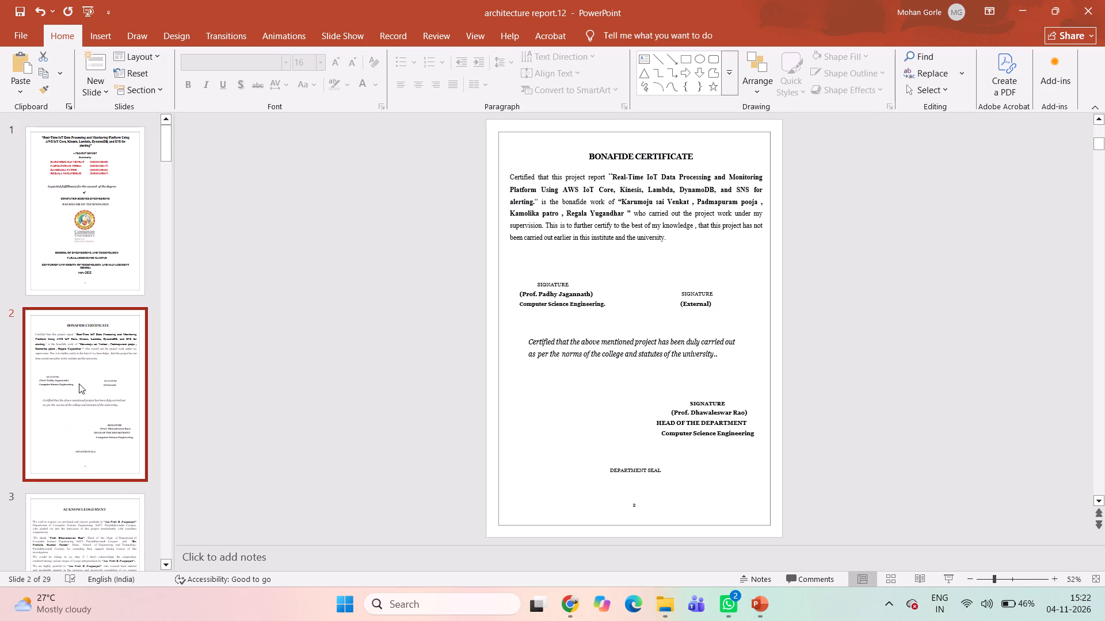
key("ctrl+v")
key("Down")
key("ctrl+c")
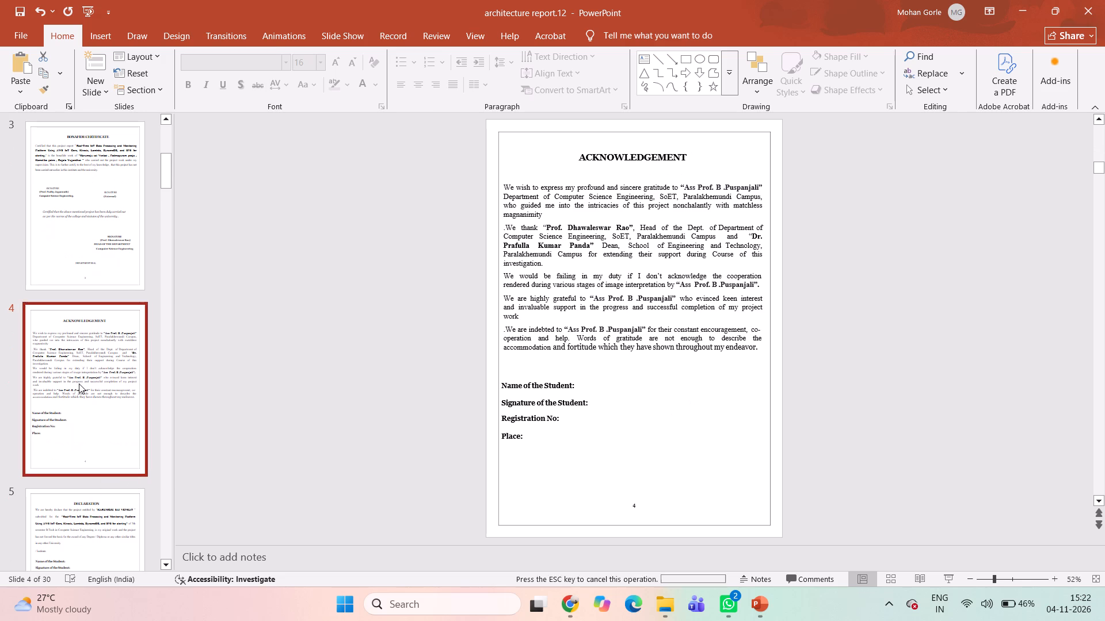
key("ctrl+v")
key("Down")
key("ctrl+c")
key("ctrl+v")
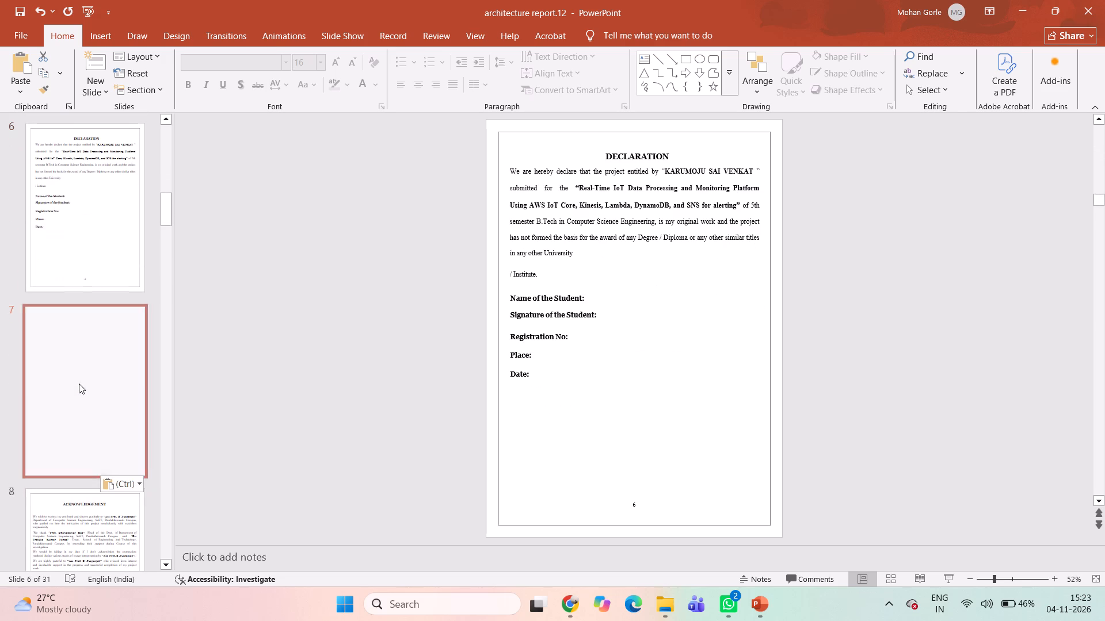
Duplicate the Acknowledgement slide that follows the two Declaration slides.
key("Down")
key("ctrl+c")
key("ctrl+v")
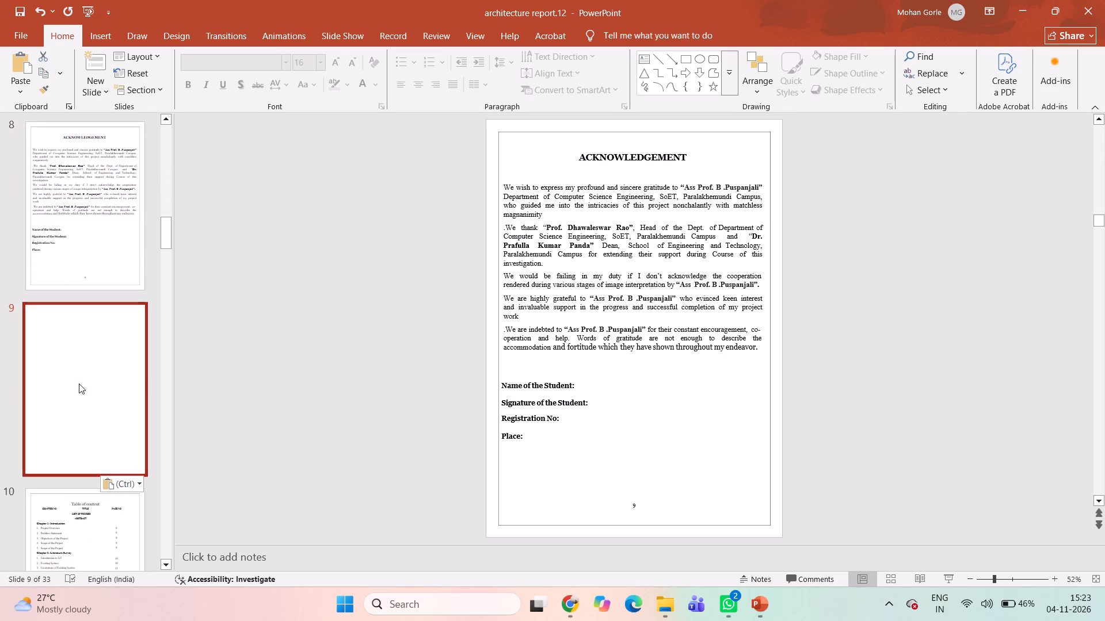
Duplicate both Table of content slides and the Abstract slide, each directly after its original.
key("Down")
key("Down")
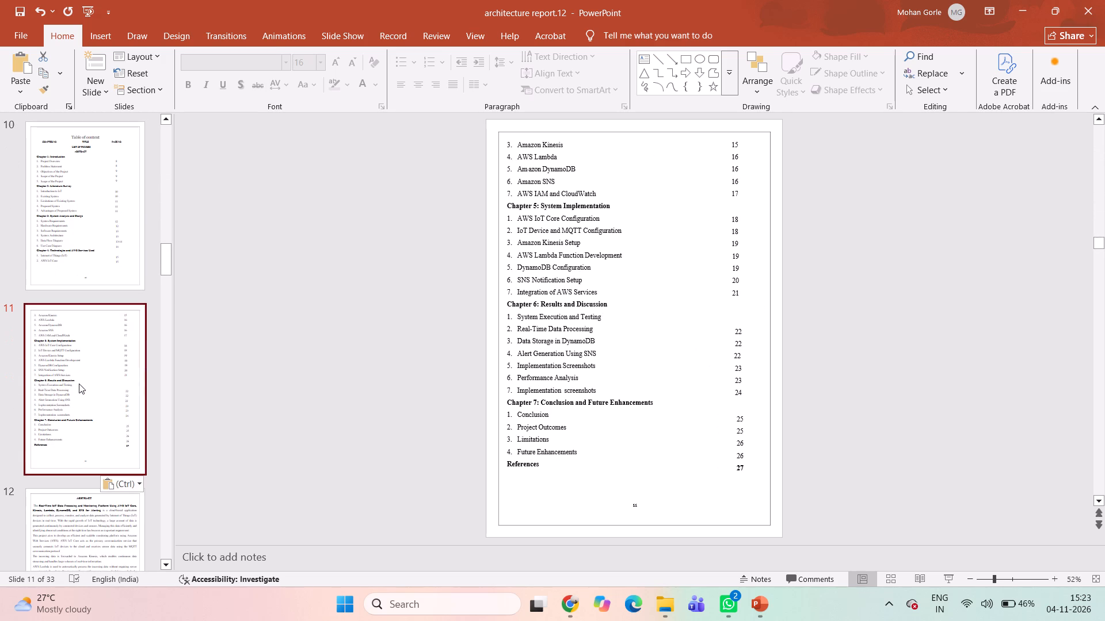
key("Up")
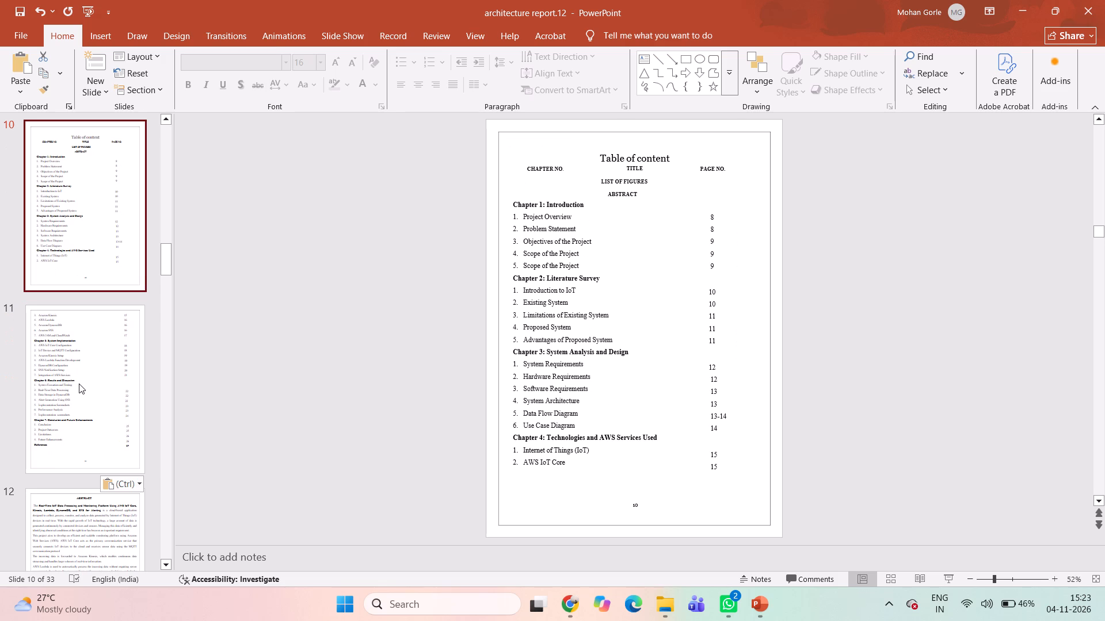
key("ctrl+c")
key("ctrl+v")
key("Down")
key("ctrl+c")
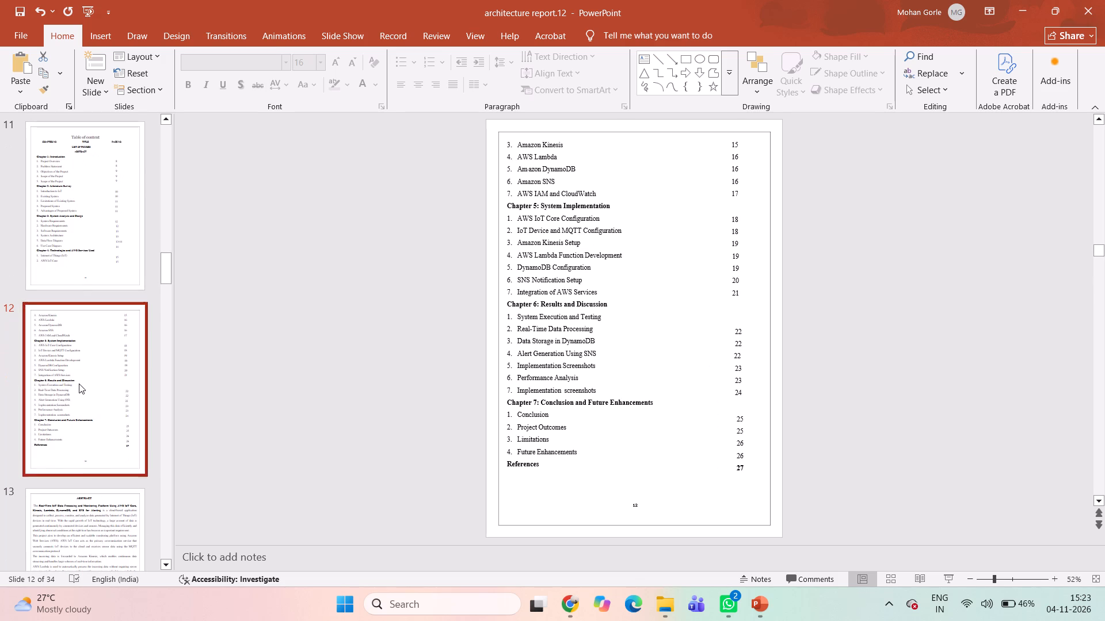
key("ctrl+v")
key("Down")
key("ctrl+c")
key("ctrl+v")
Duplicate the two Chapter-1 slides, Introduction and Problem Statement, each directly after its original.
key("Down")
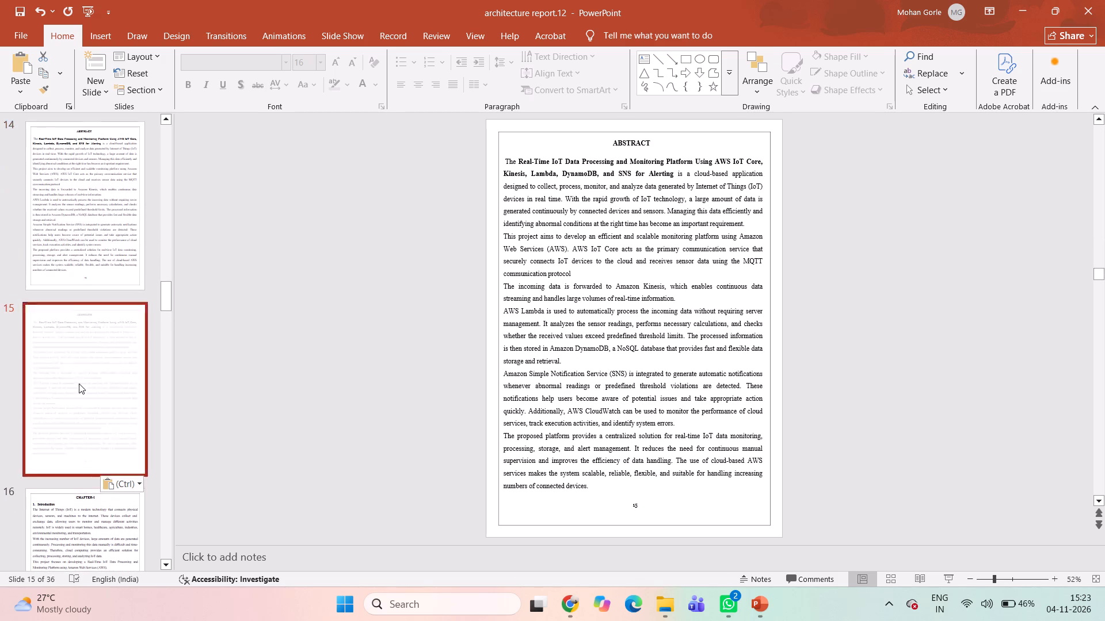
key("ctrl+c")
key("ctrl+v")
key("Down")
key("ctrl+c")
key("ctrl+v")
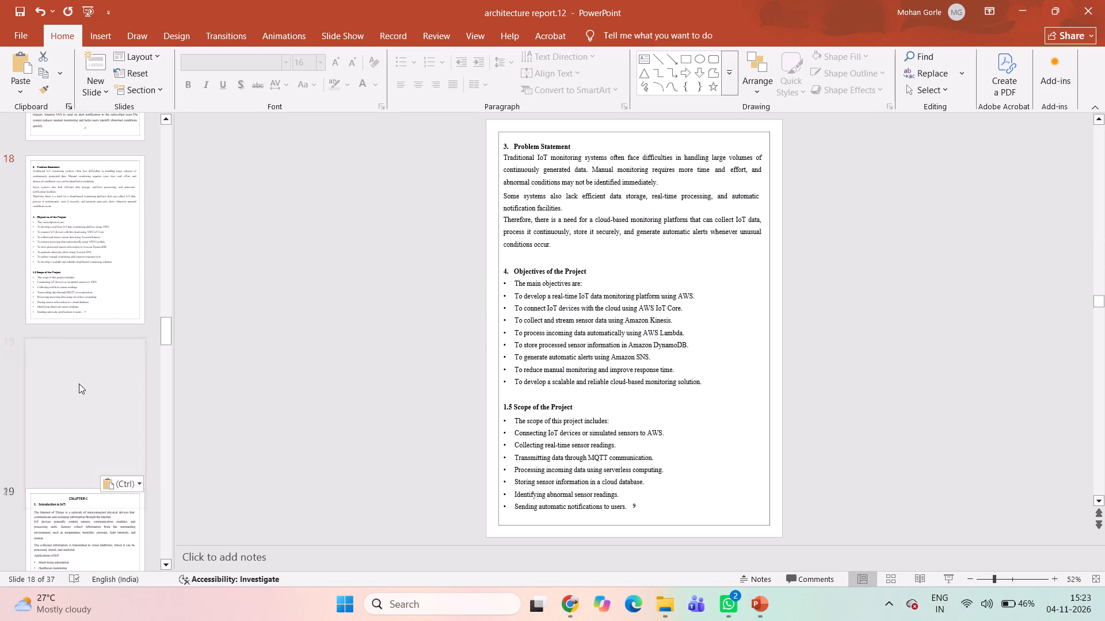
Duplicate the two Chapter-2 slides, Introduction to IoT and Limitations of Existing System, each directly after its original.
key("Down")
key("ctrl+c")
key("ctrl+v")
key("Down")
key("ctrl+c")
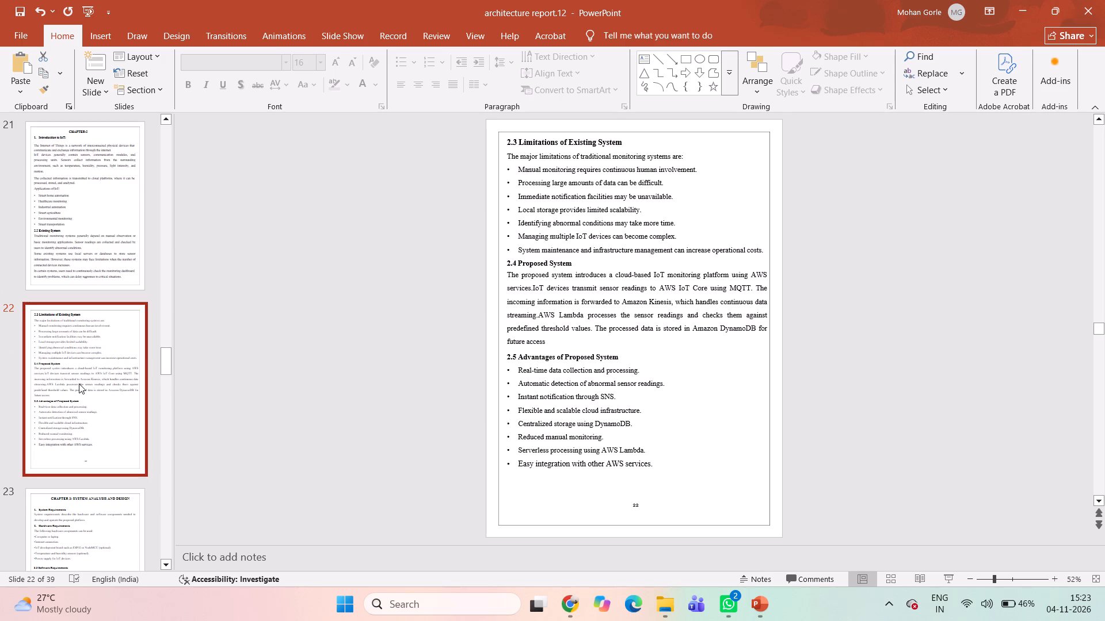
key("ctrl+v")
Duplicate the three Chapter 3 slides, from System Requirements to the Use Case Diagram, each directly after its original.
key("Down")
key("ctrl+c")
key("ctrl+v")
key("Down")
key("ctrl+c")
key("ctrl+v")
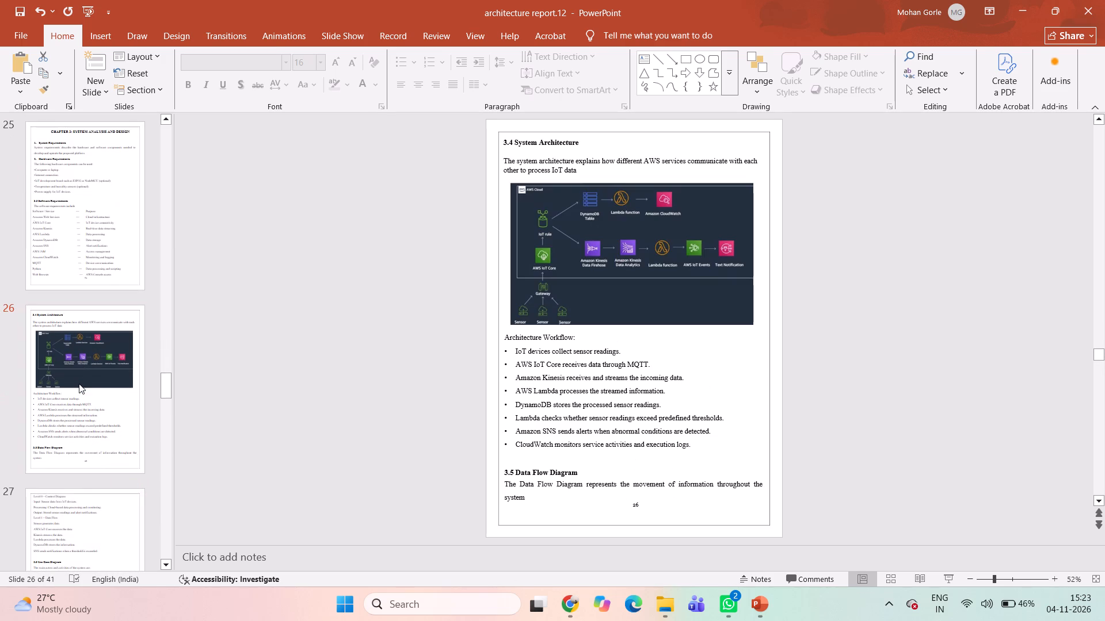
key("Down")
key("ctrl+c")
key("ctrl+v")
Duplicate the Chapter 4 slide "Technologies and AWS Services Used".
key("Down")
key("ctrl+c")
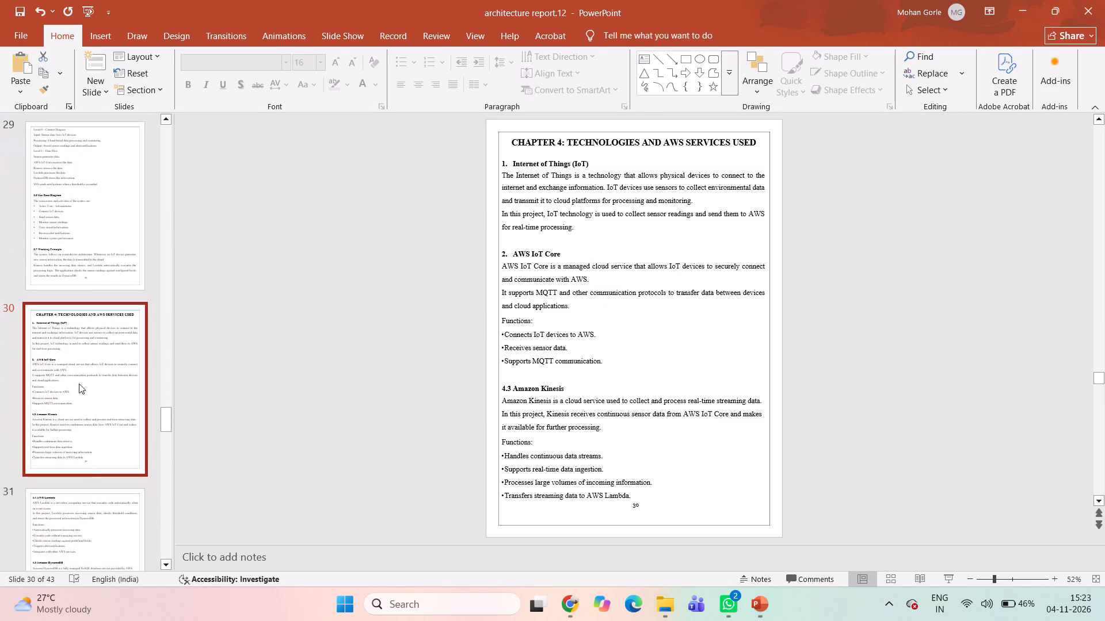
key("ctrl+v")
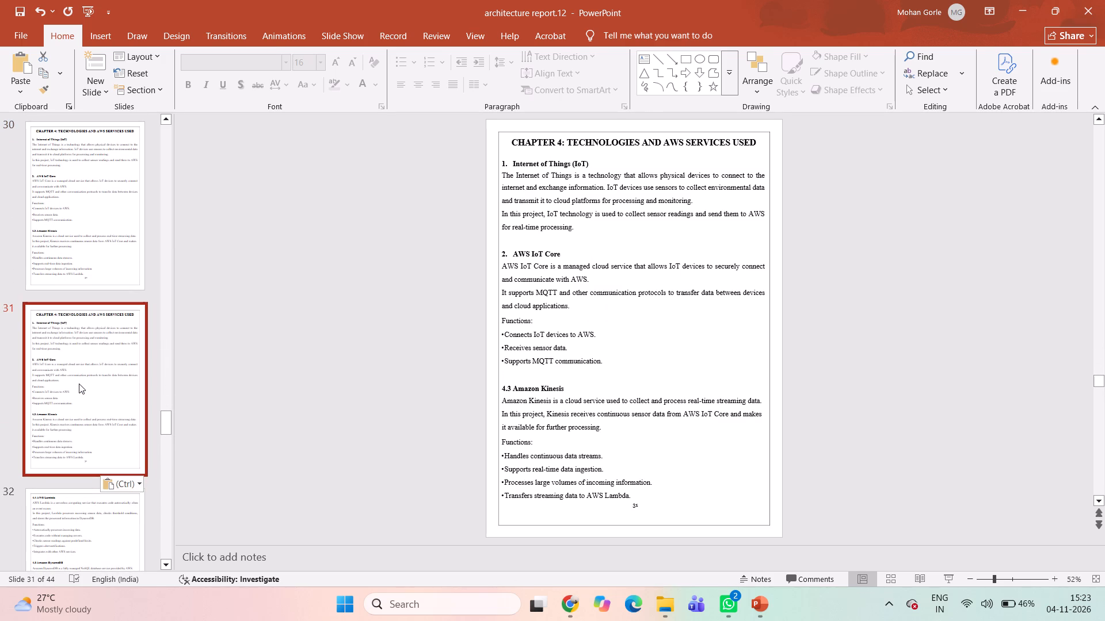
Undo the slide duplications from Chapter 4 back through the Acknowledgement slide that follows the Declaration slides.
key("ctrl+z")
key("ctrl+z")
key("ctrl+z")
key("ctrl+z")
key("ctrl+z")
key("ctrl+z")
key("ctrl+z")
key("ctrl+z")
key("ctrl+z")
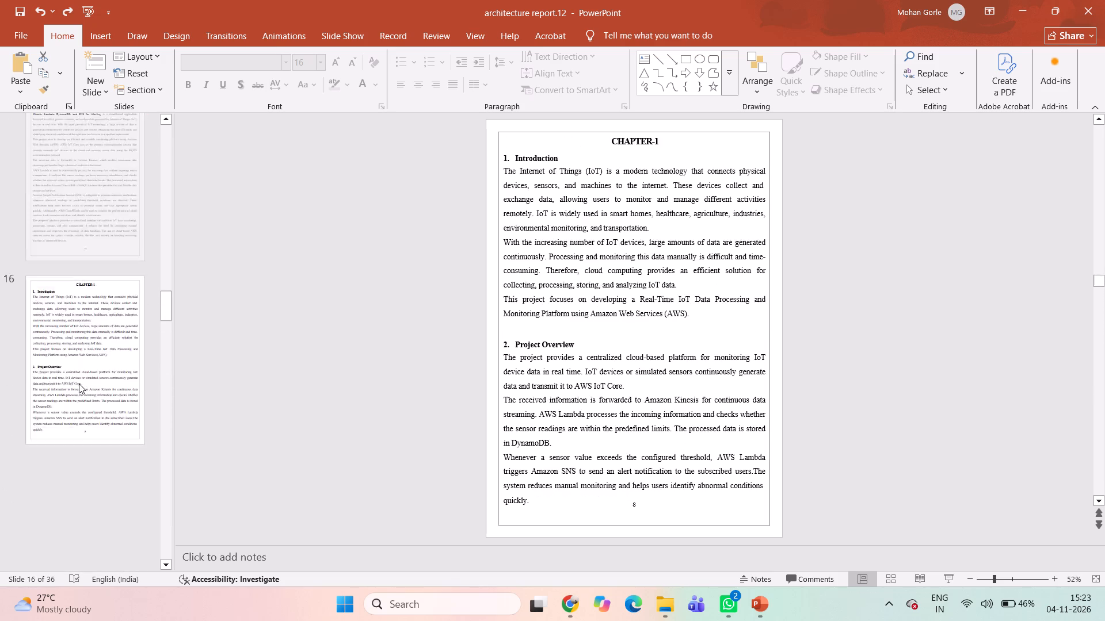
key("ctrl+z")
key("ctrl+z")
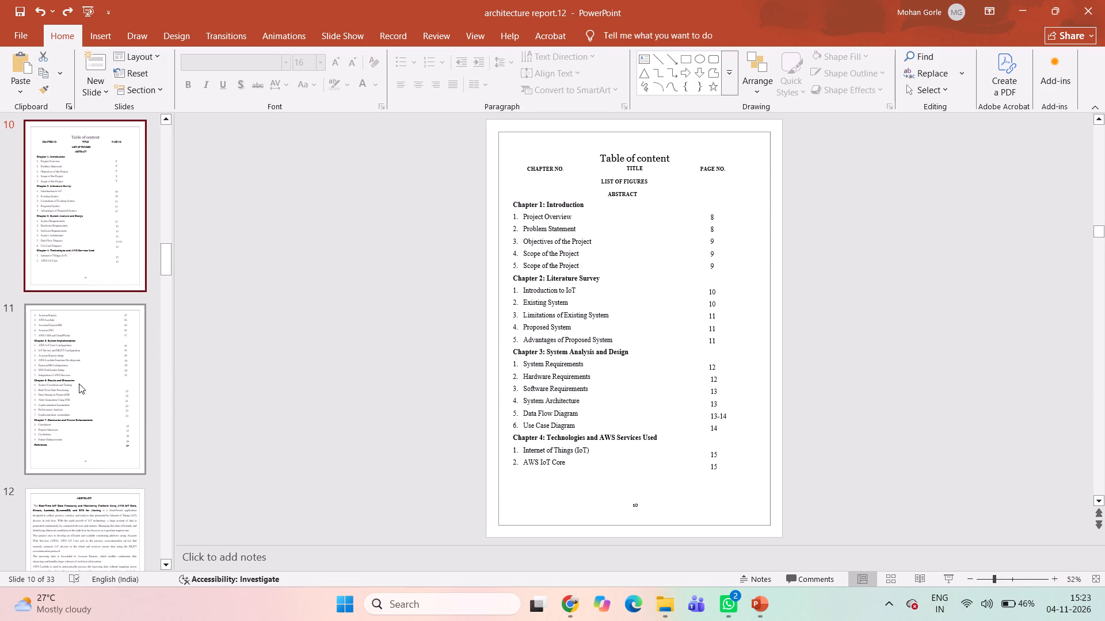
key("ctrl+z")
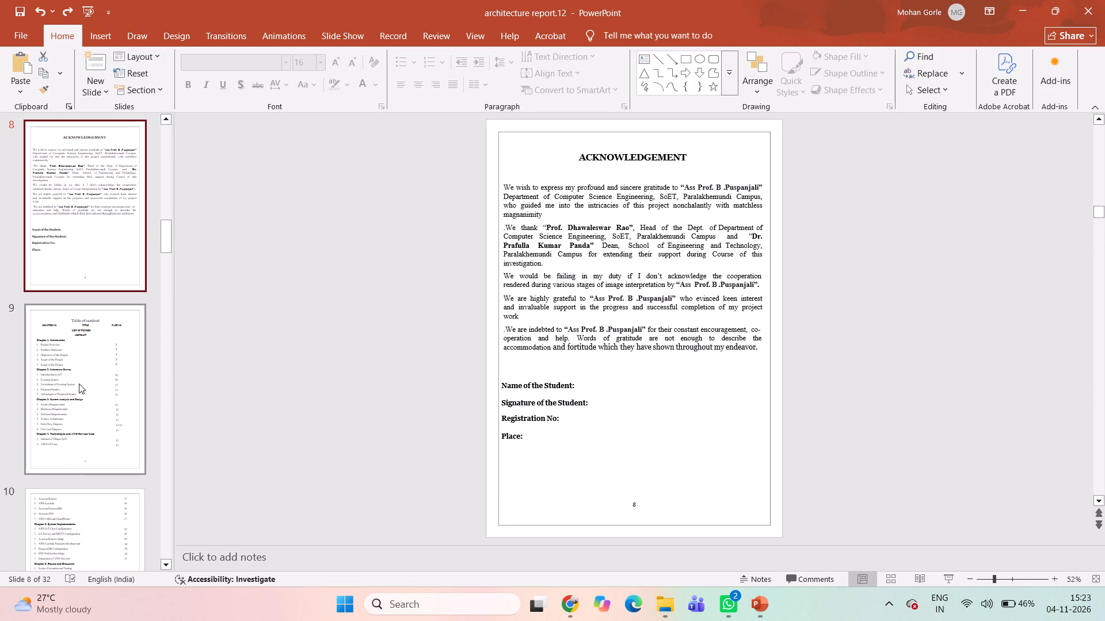
Move the Acknowledgement slide at number 5 to between the two Declaration slides.
left_click(106, 245)
key("Up")
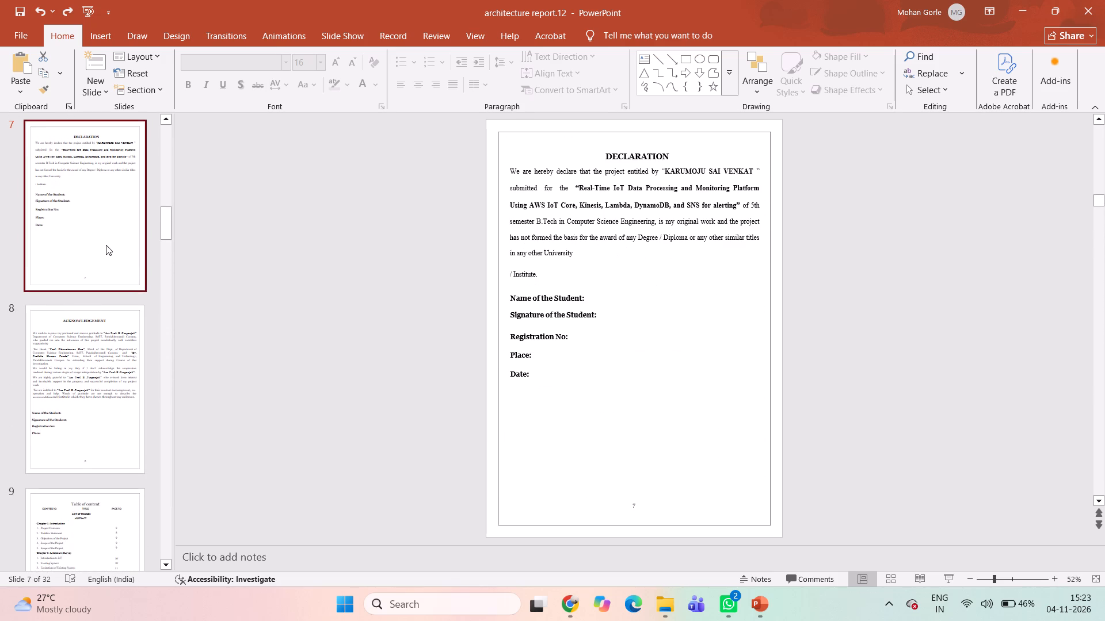
key("Up")
key("Up")
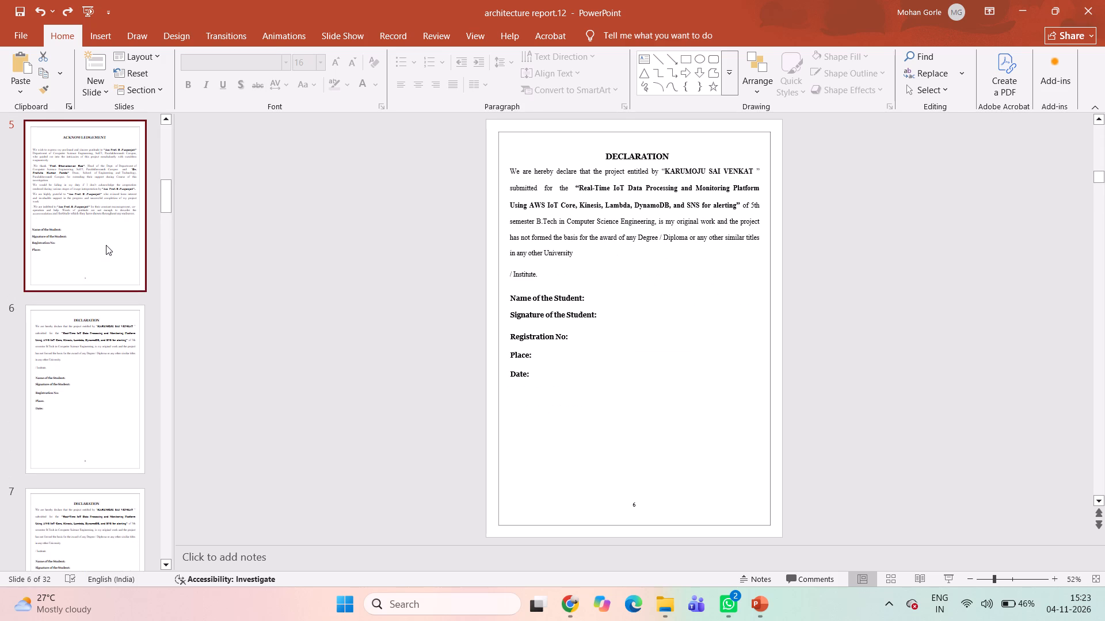
left_click_drag(106, 245, 111, 535)
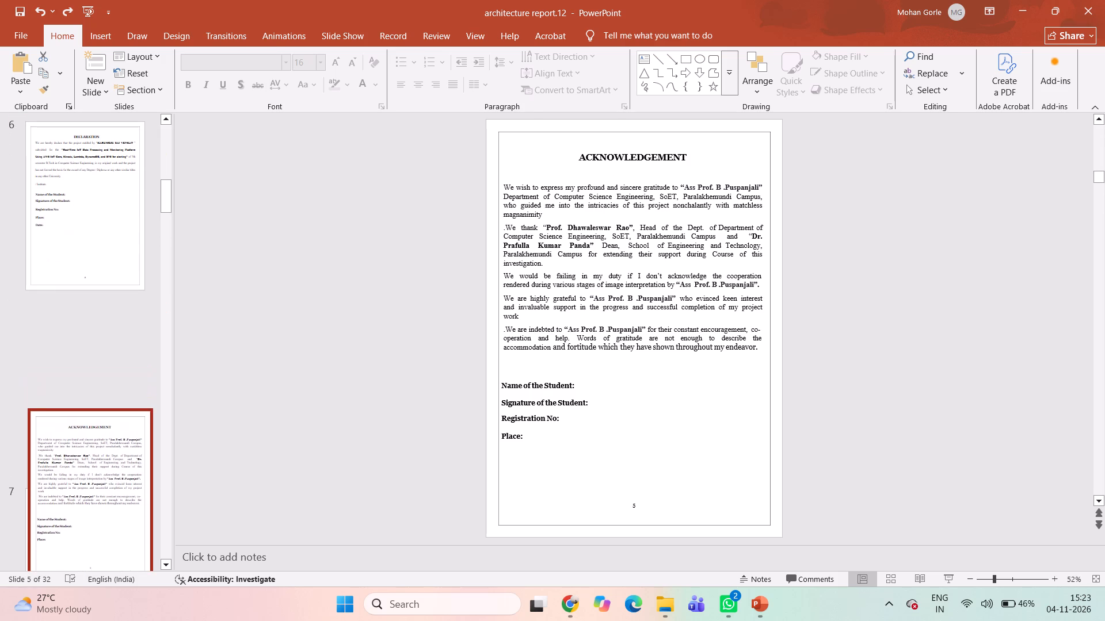
left_click_drag(111, 535, 123, 435)
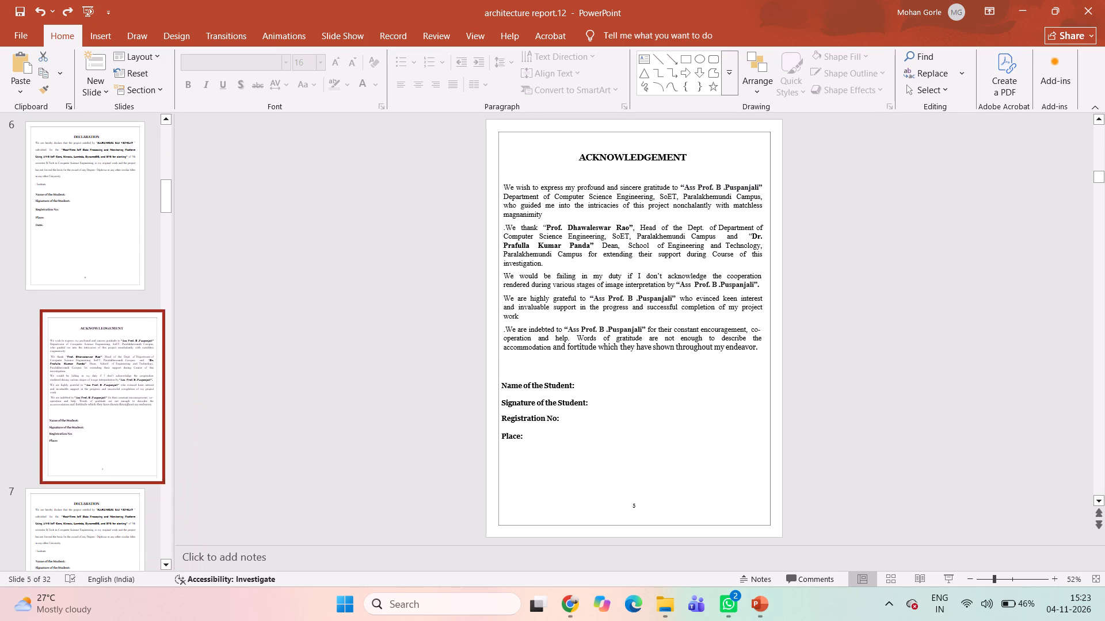
left_click_drag(123, 435, 117, 432)
Move the Declaration slide that follows the Acknowledgement slide up to directly after the other Declaration slide.
left_click_drag(96, 507, 112, 280)
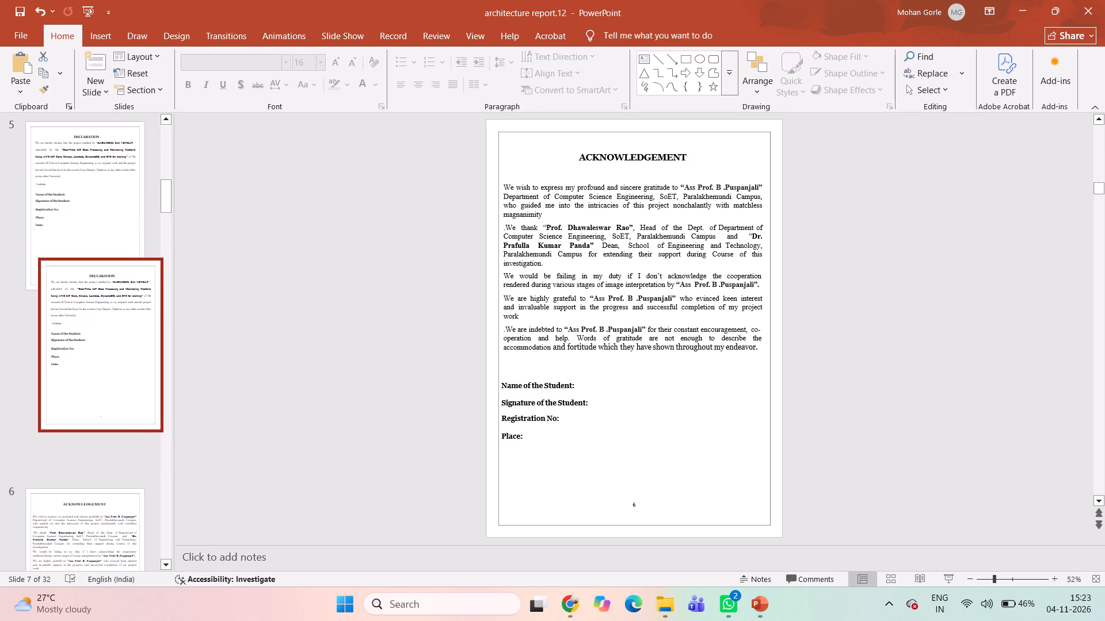
left_click_drag(112, 280, 110, 283)
Duplicate the project report title slide at number 1 directly after the original.
key("Up")
key("Up")
key("Up")
key("Up")
key("Up")
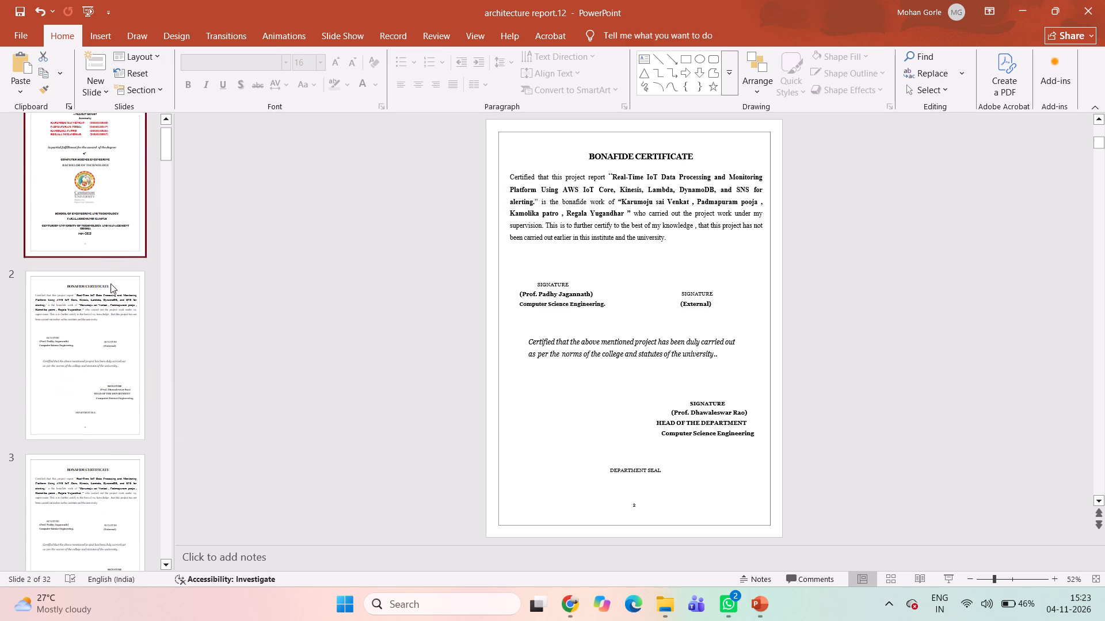
key("Up")
key("Up")
key("Up")
key("Up")
key("Down")
key("Up")
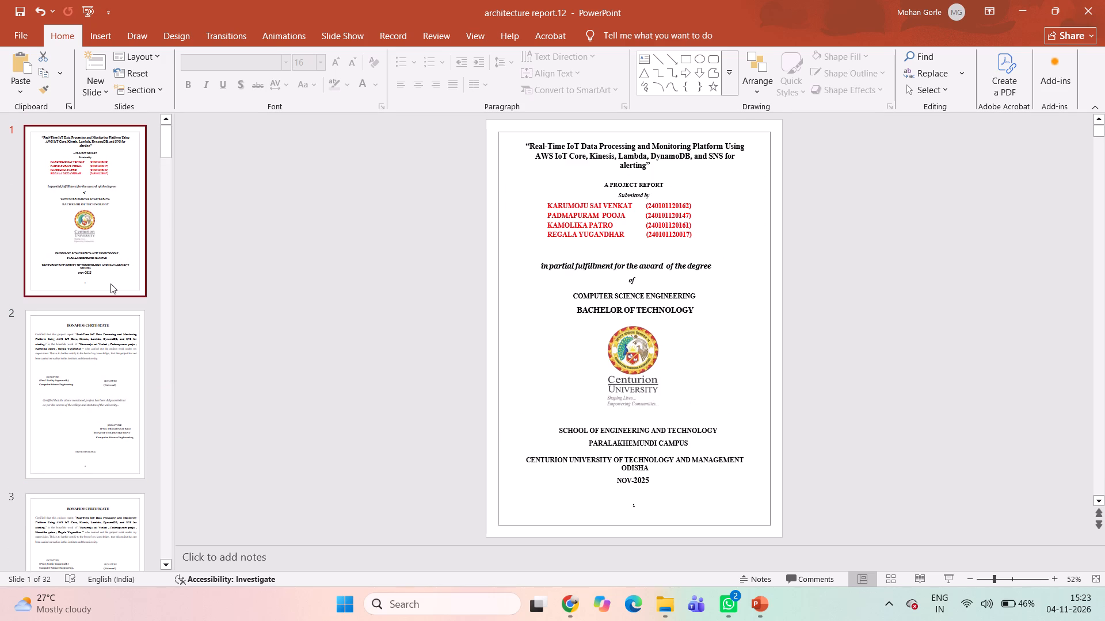
key("ctrl+c")
key("ctrl+v")
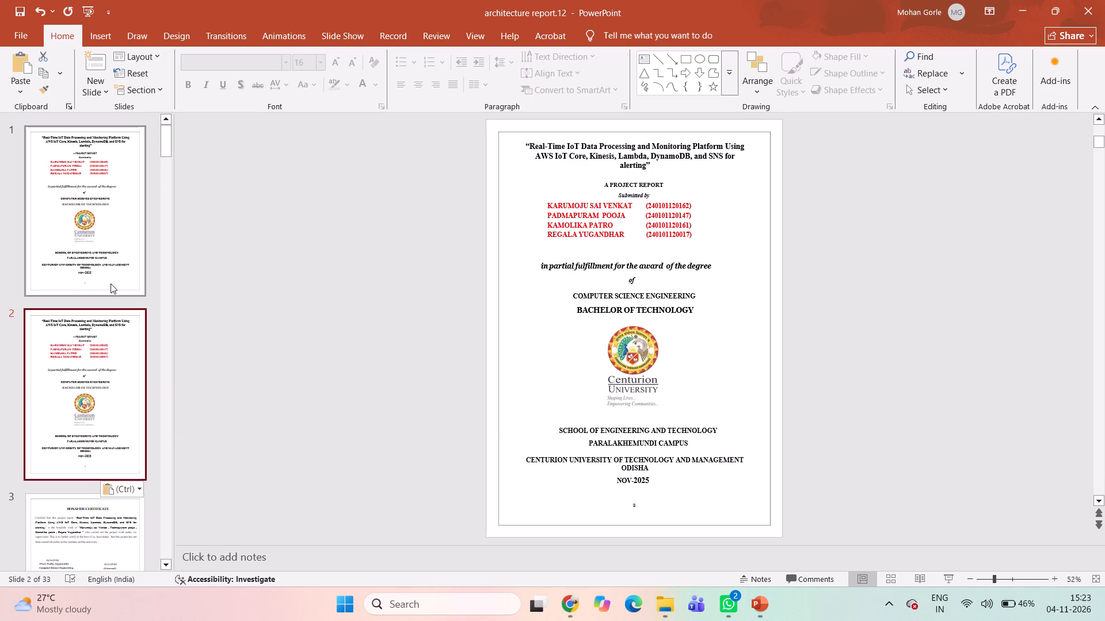
Delete the Acknowledgement slide at number 5 and the first of the two Declaration slides that follow it.
key("Down")
key("Down")
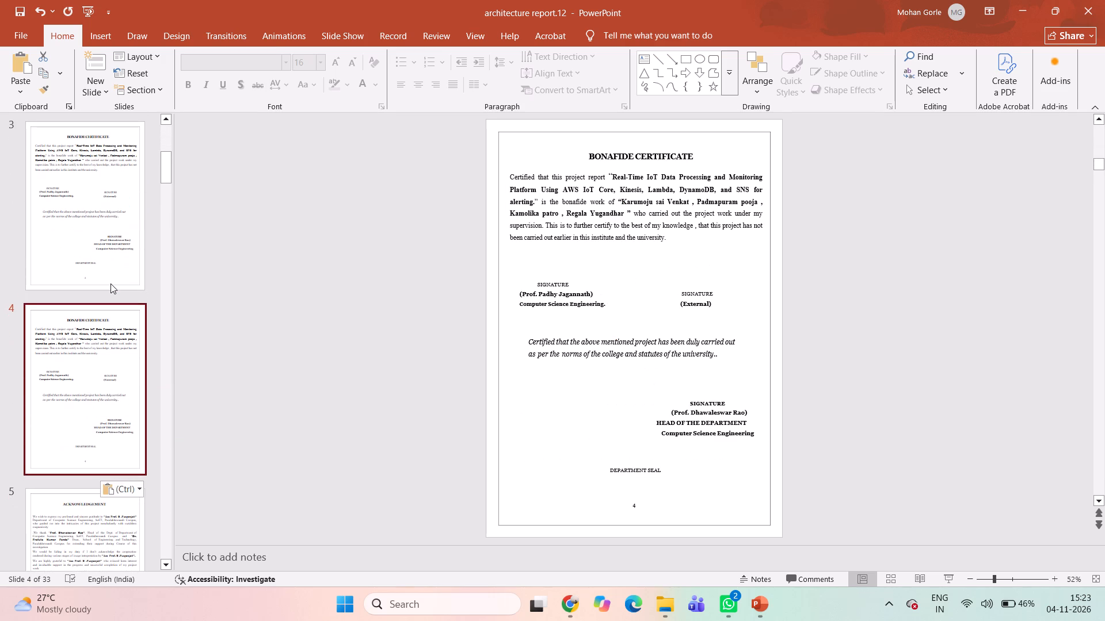
key("Down")
key("Down")
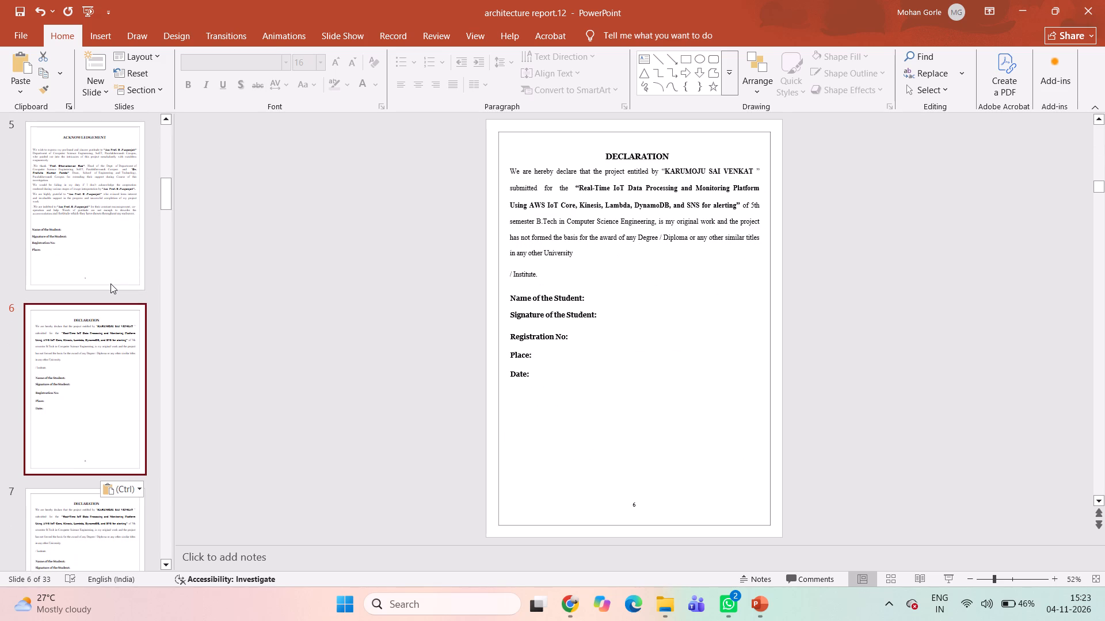
key("Down")
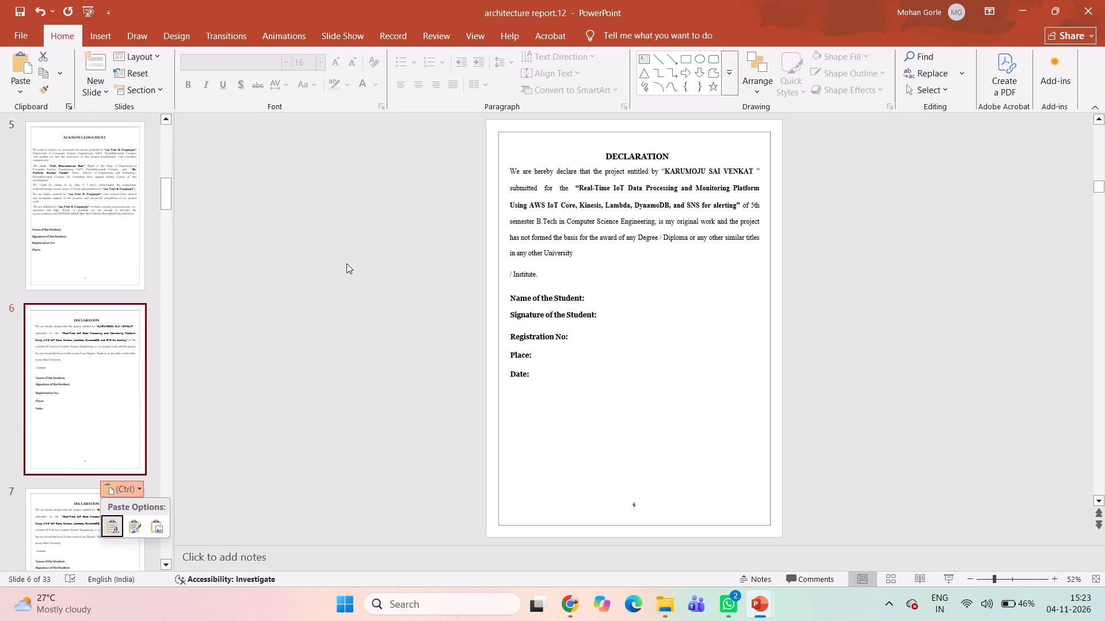
left_click(346, 263)
key("Down")
key("Down")
key("Down")
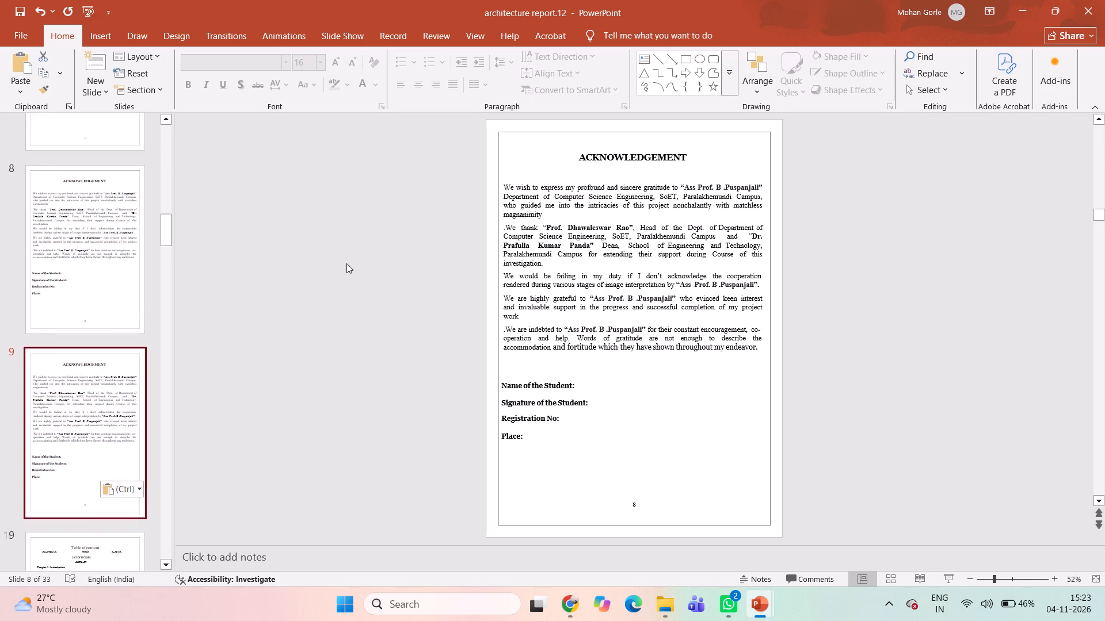
key("Down")
key("Up")
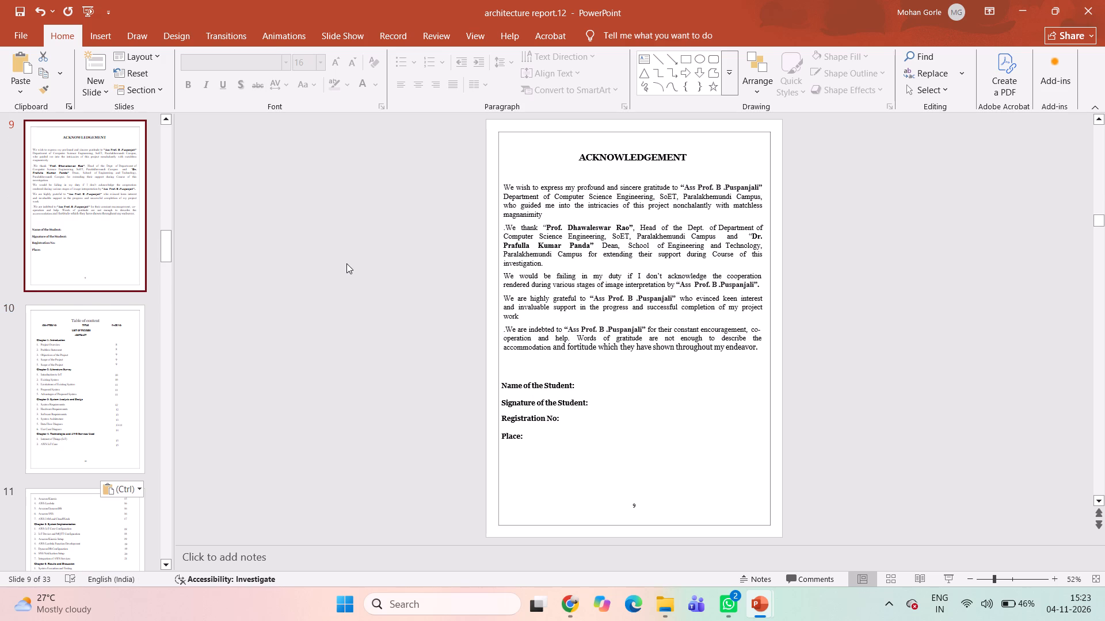
key("Up")
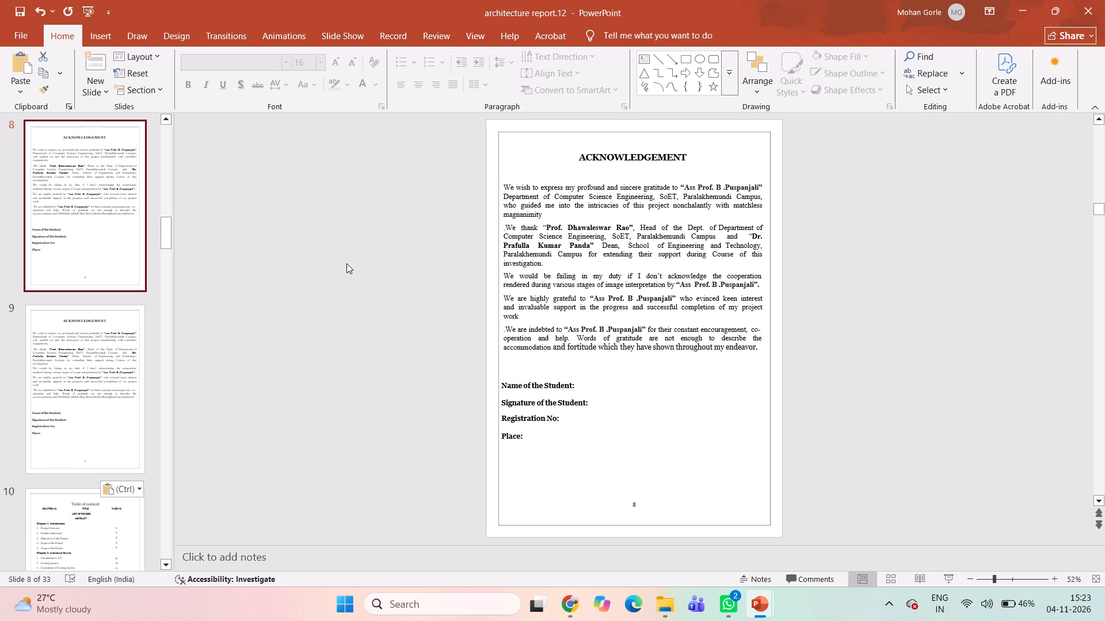
key("Up")
key("Up")
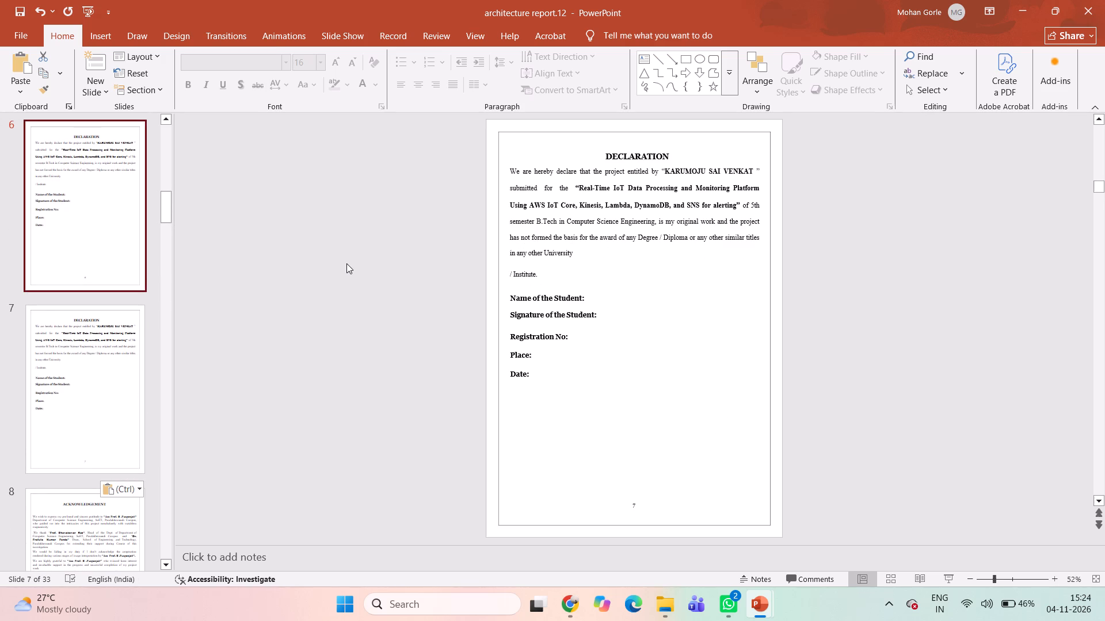
key("Up")
key("BackSpace")
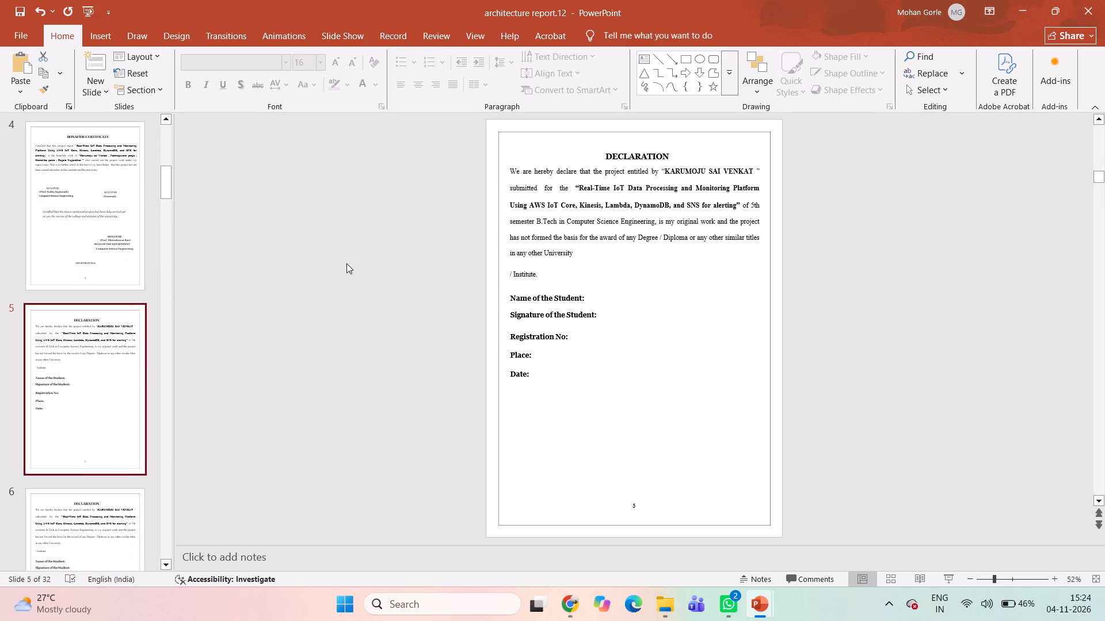
key("BackSpace")
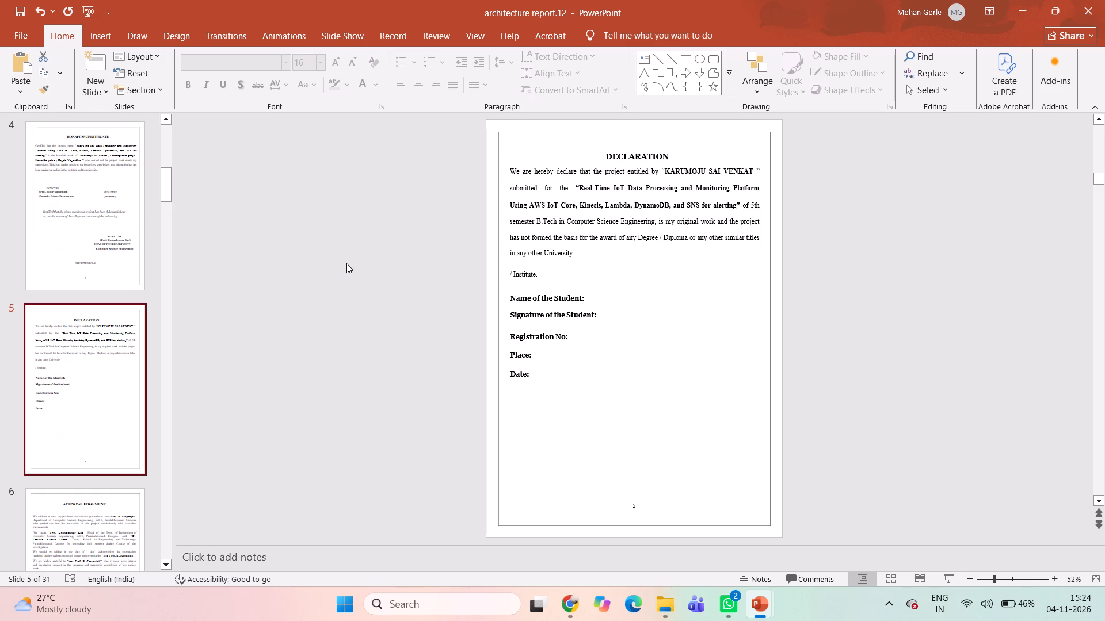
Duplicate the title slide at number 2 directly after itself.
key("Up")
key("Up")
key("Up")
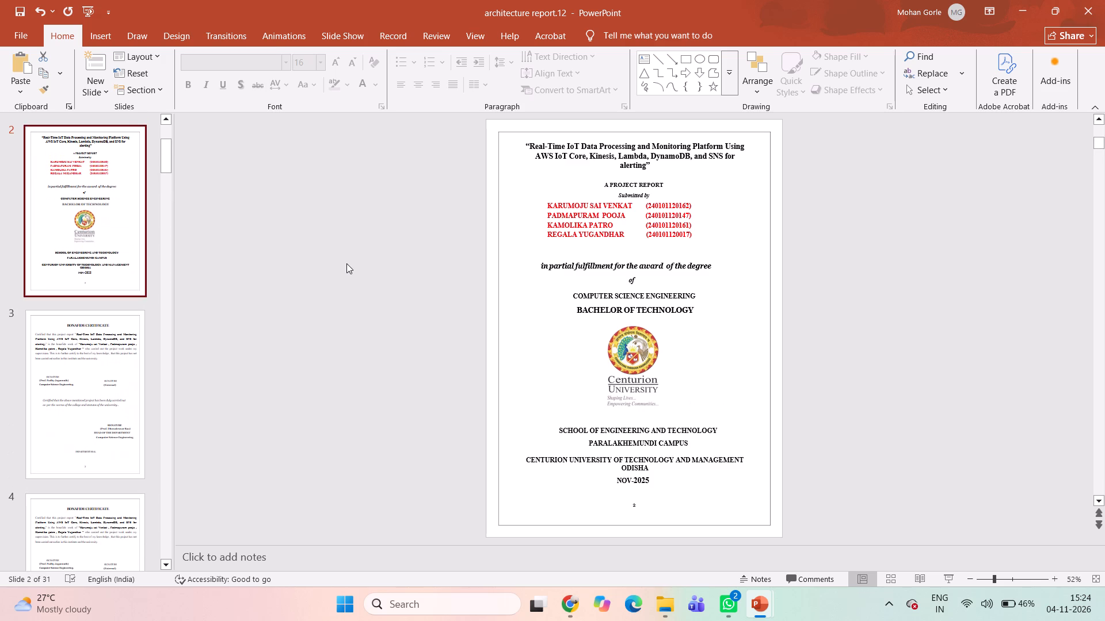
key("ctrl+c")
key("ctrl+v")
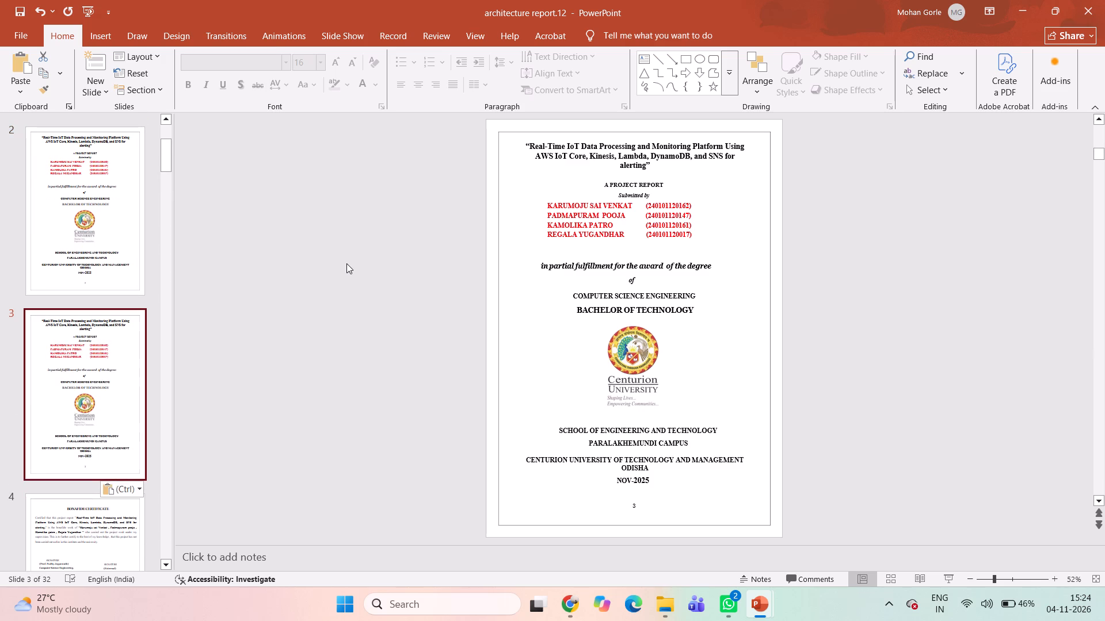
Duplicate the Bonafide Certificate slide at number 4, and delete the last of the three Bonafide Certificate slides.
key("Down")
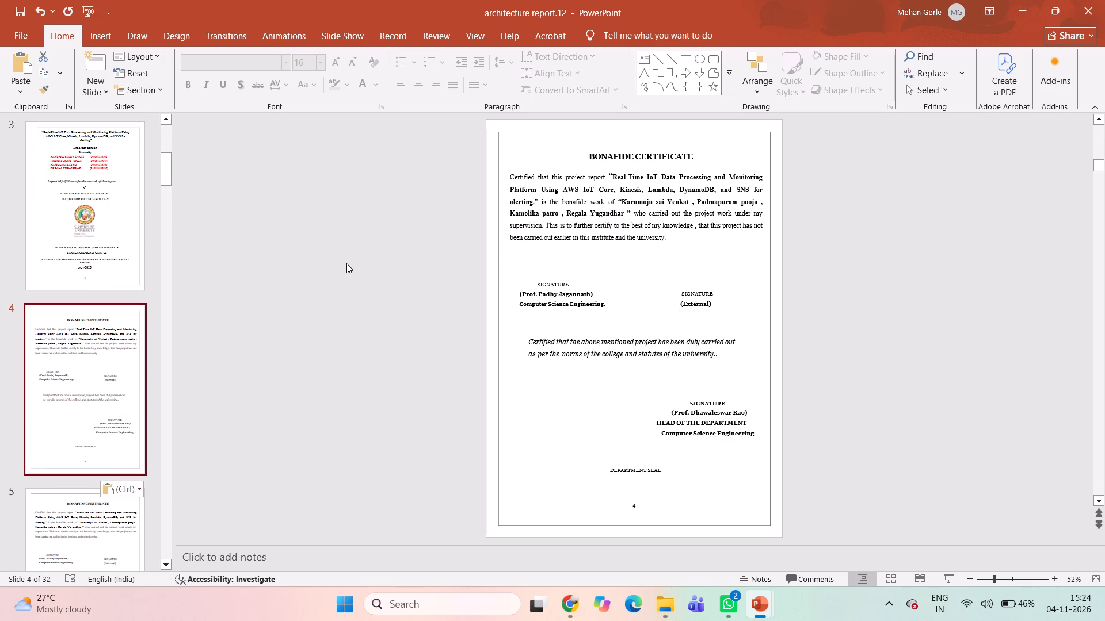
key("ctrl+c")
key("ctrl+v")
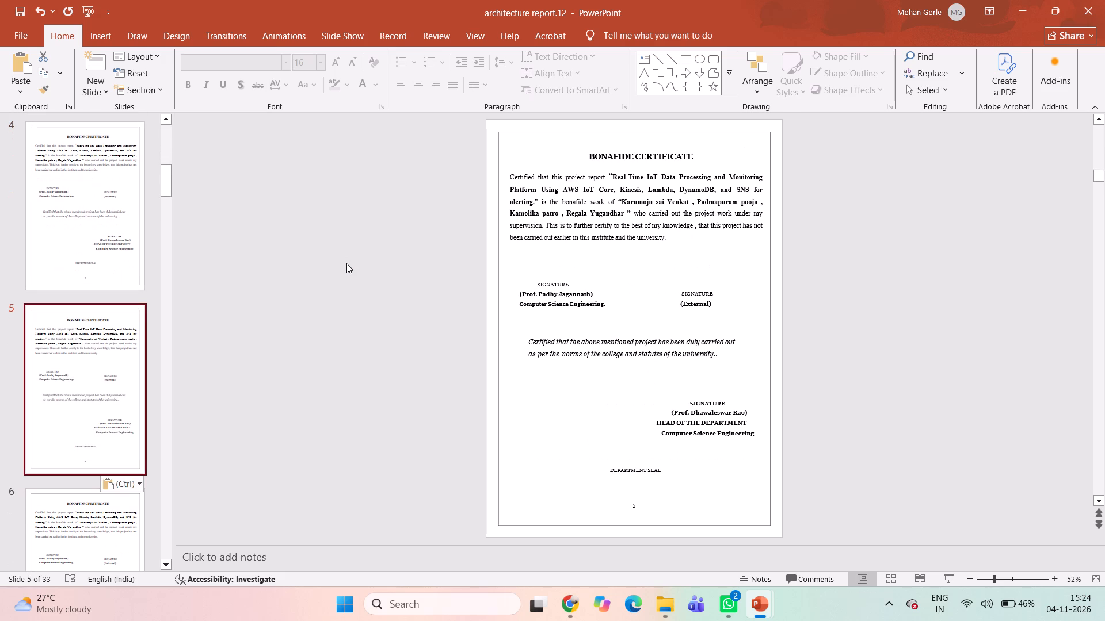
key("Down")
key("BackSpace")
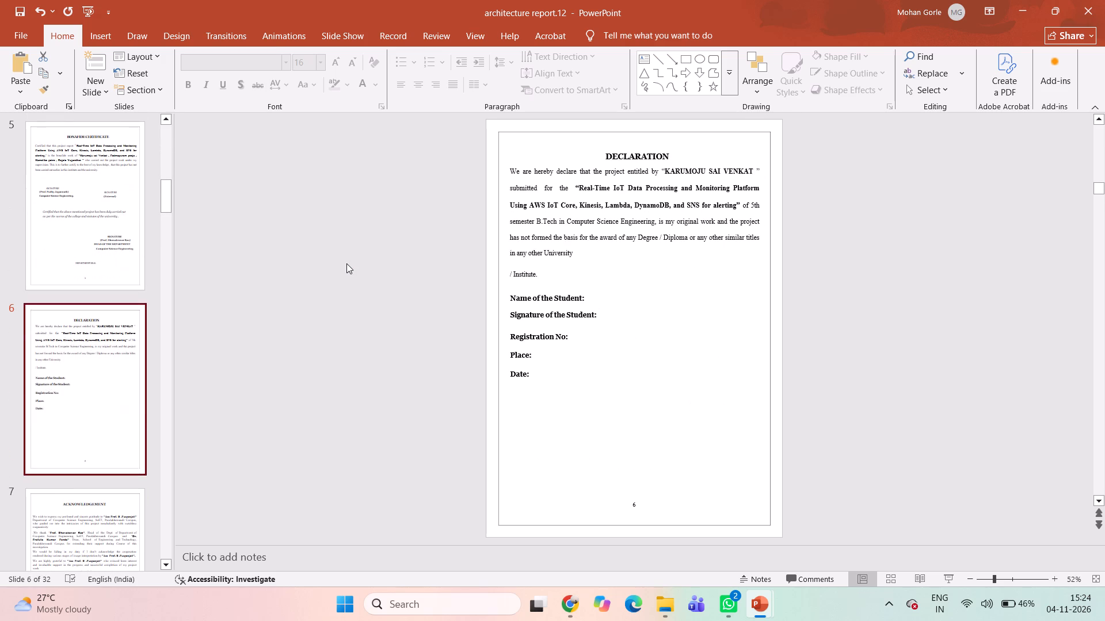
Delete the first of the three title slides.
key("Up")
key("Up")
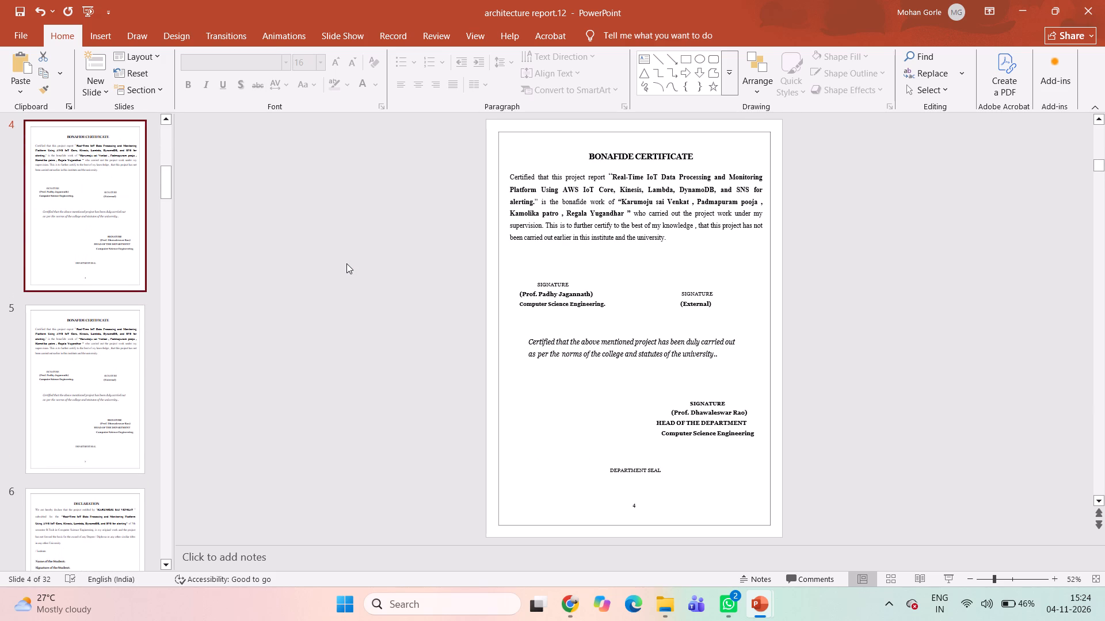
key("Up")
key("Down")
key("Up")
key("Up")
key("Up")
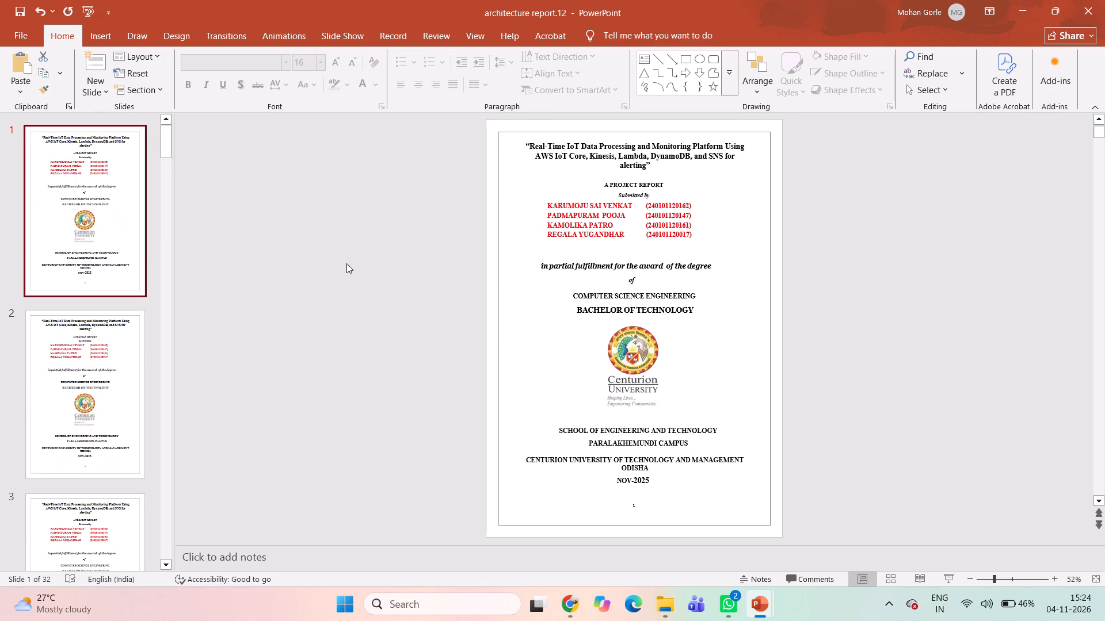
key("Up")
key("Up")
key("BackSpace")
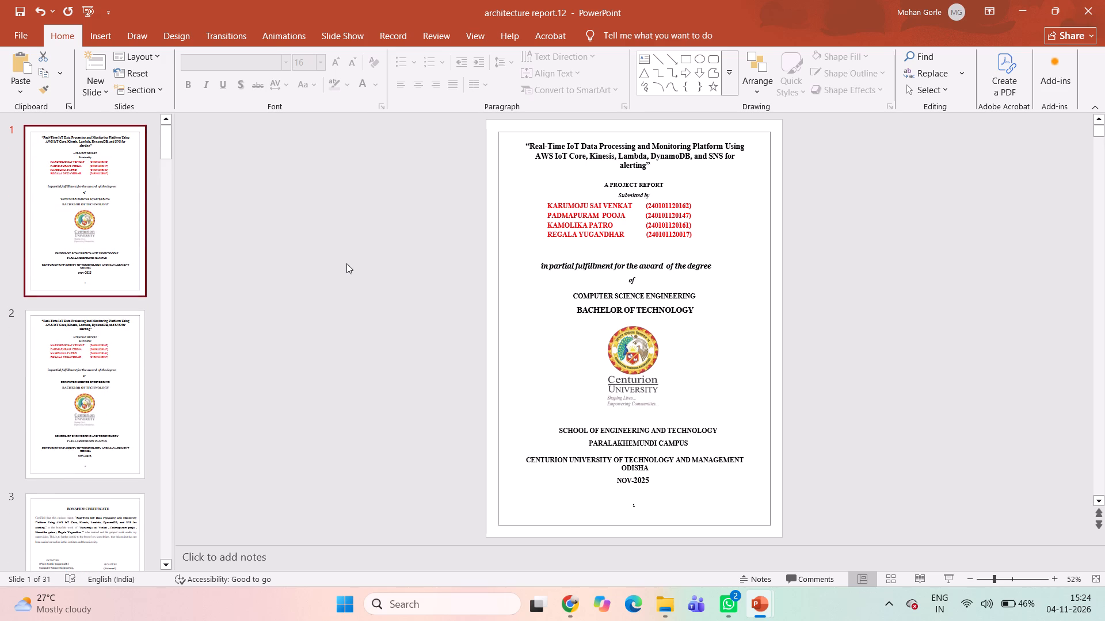
Duplicate the Declaration slide at number 5 directly after the original.
key("Down")
key("Down")
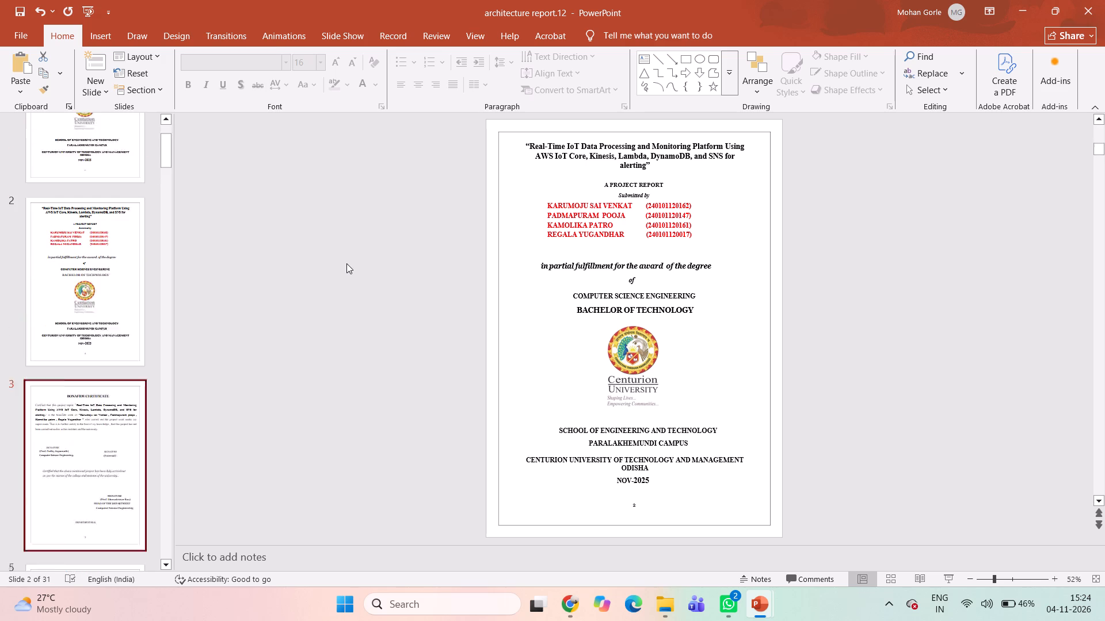
key("Down")
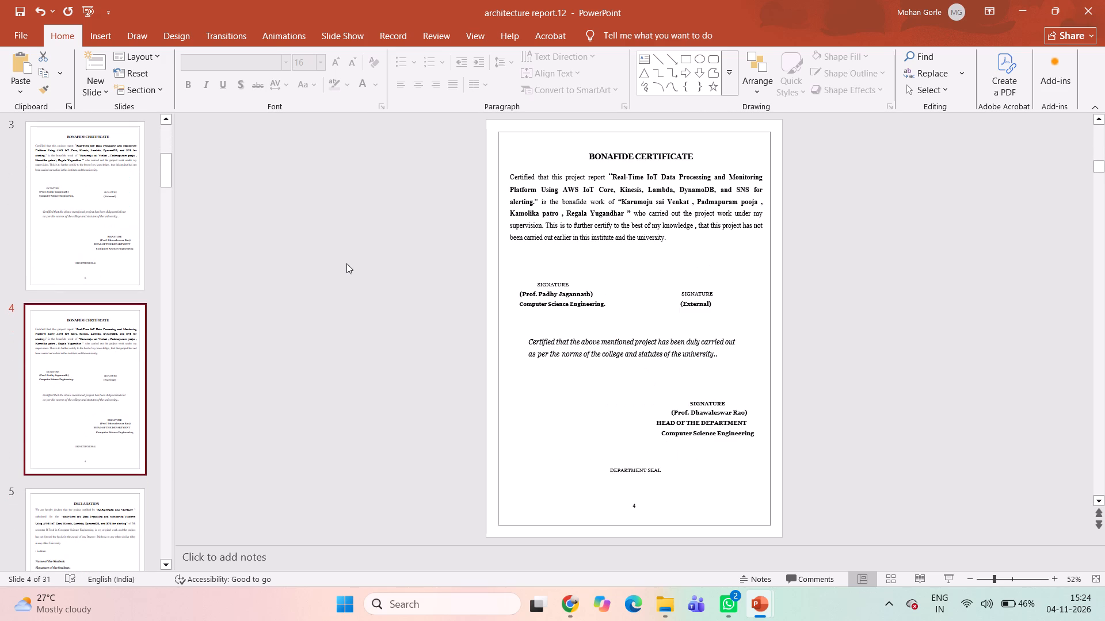
key("Down")
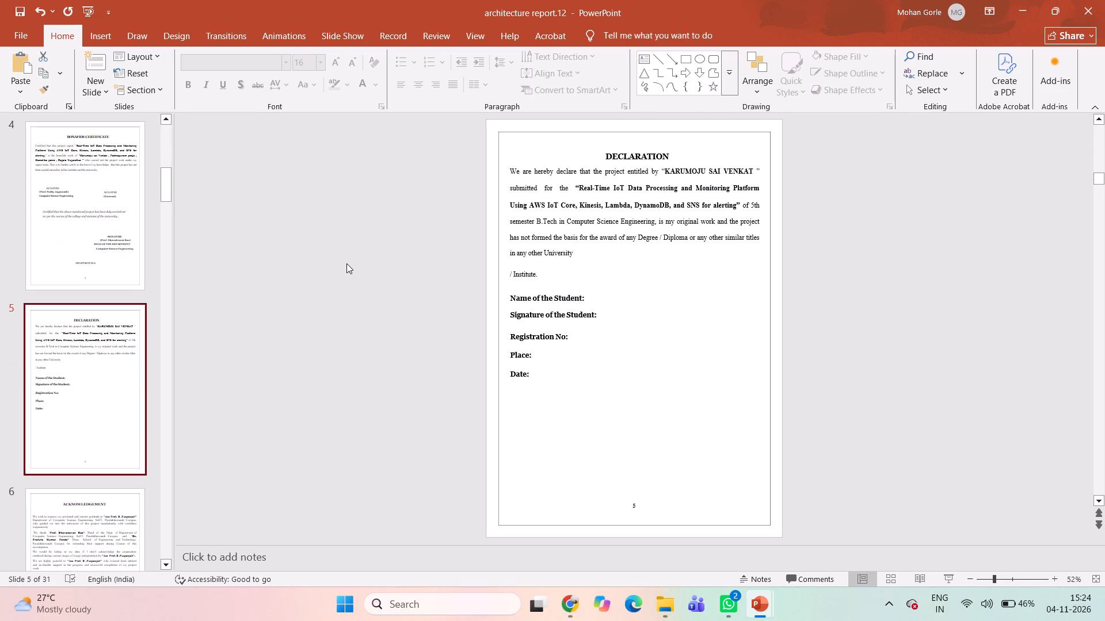
key("ctrl+c")
key("ctrl+v")
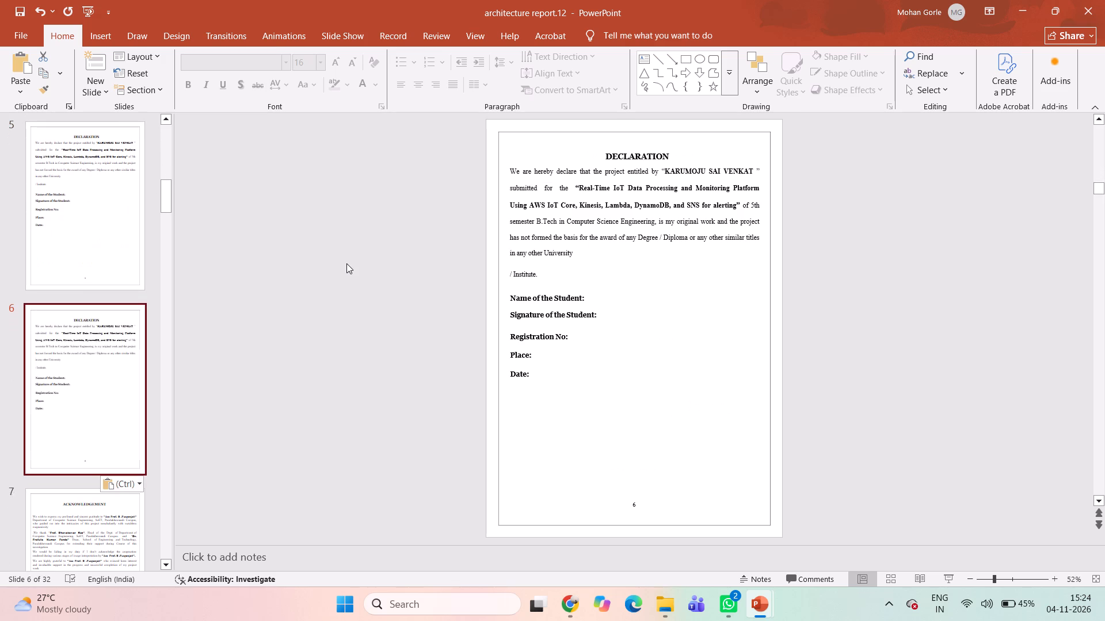
Check the order of the two Acknowledgement slides between the Declaration slides and the Table of content.
key("Down")
key("Down")
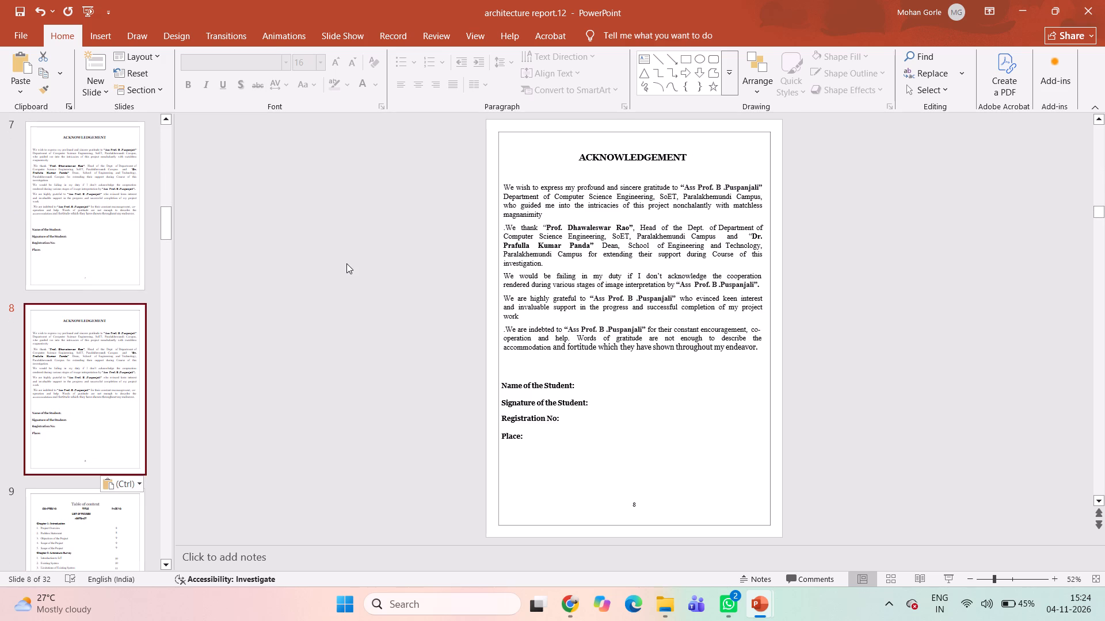
key("Up")
key("Up")
key("Down")
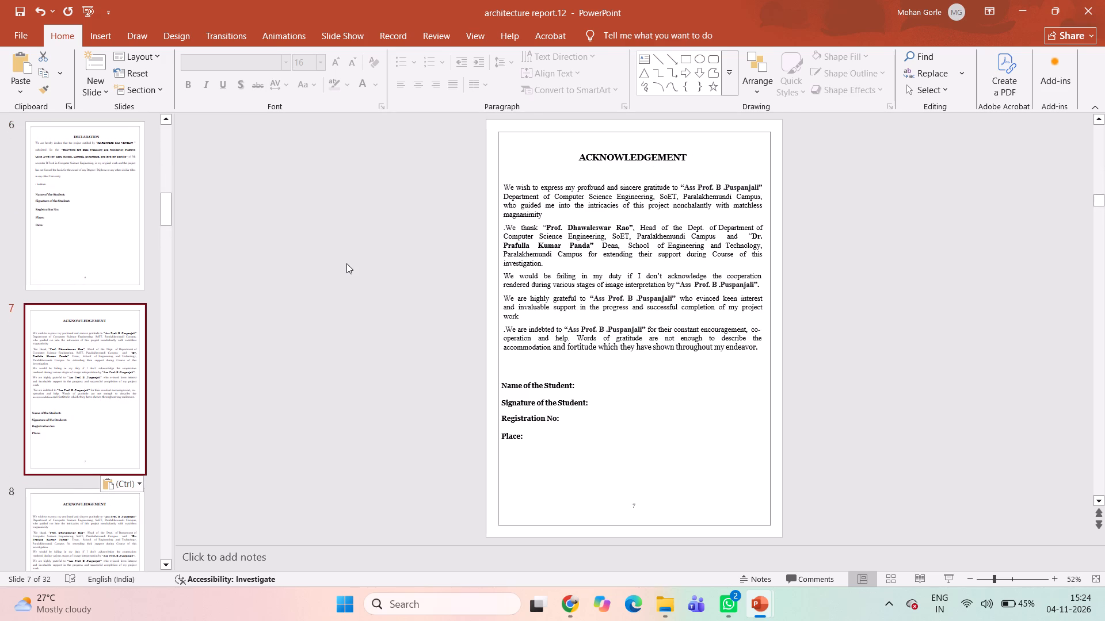
key("Down")
key("Up")
key("Down")
key("Down")
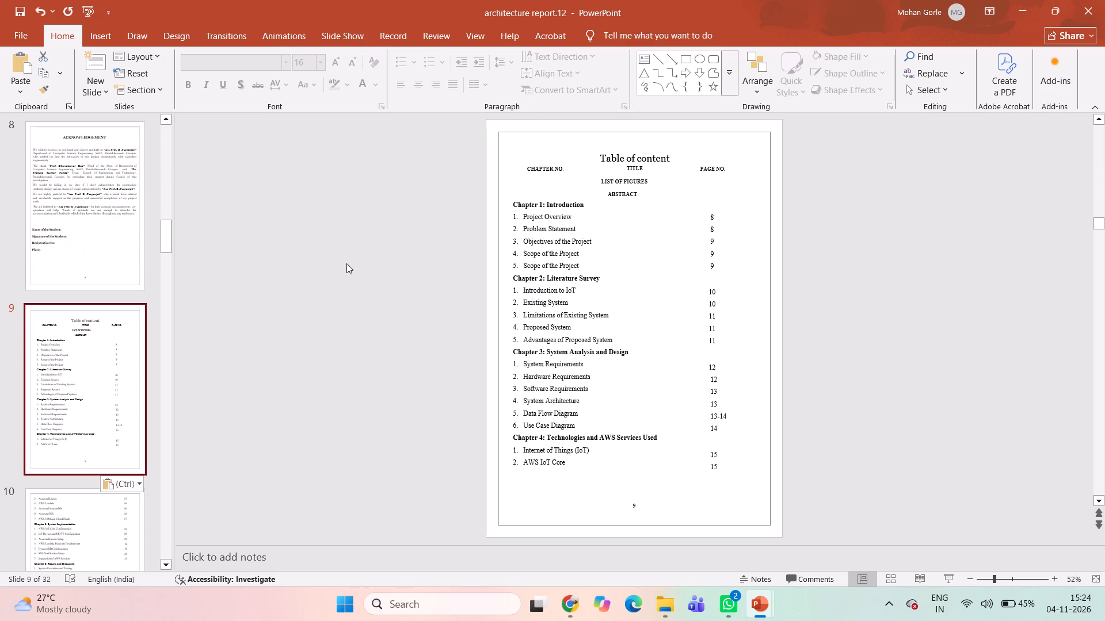
Review every slide from the Table of content through the chapters to the final Course Outcome Attainment slide, comparing page numbers with slide order.
key("Down")
key("Down")
key("Down")
key("Down")
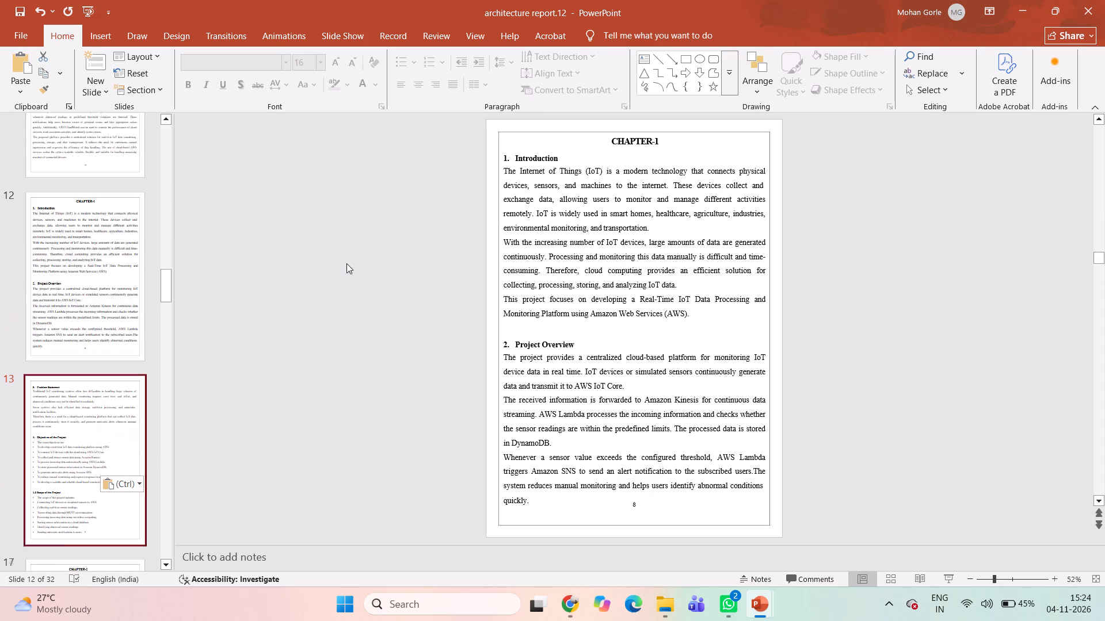
key("Down")
key("Down")
key("Down")
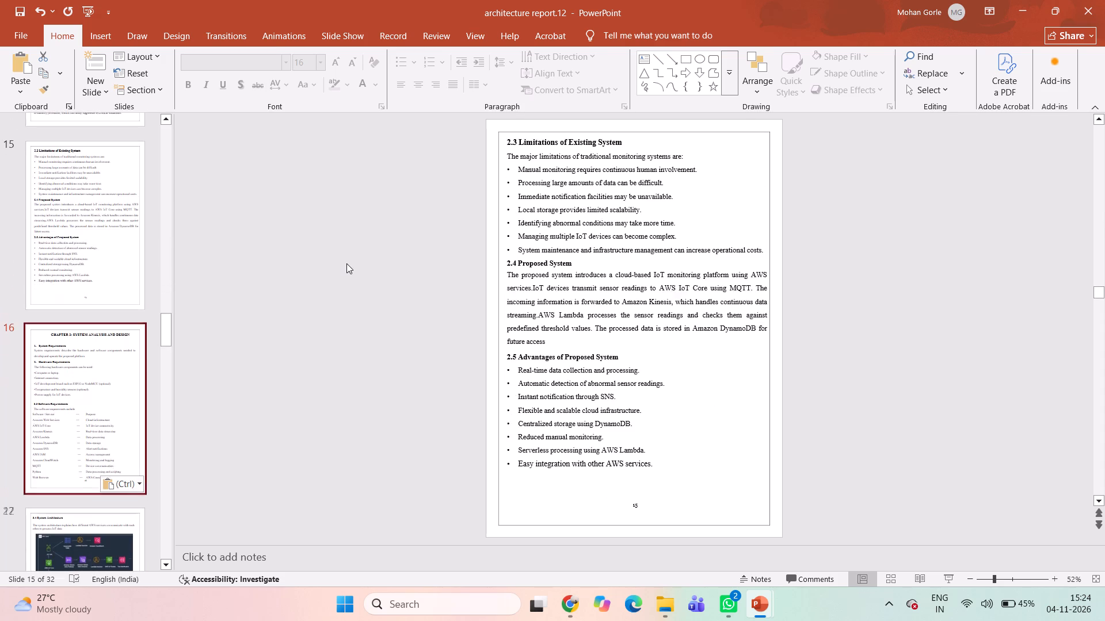
key("Down")
key("Down")
key("Down")
key("Down")
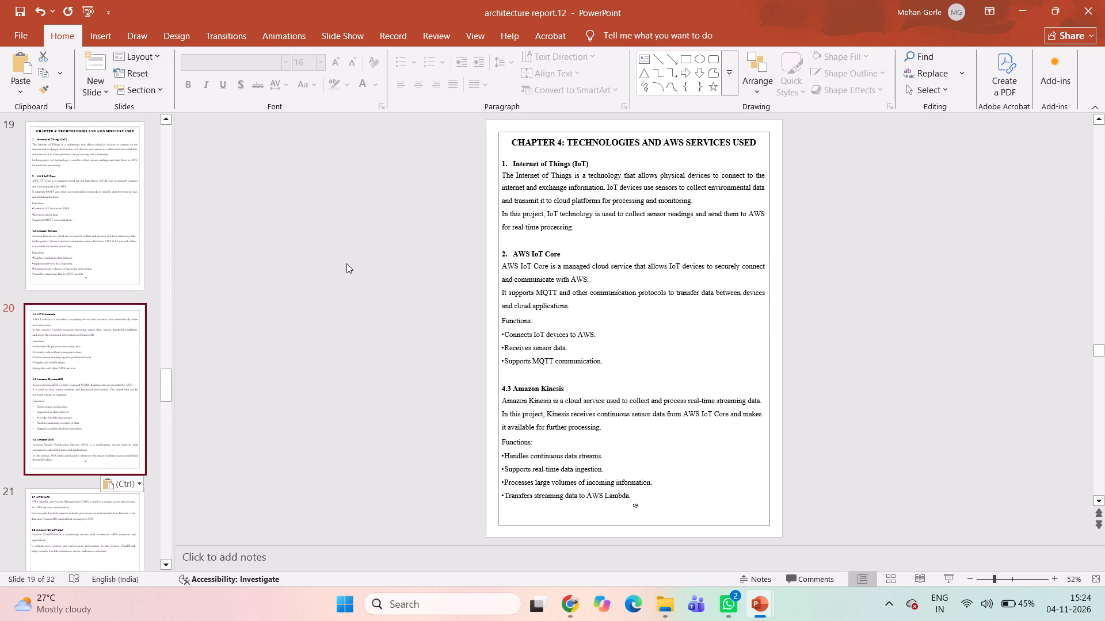
key("Down")
key("Down")
key("Down")
key("Down")
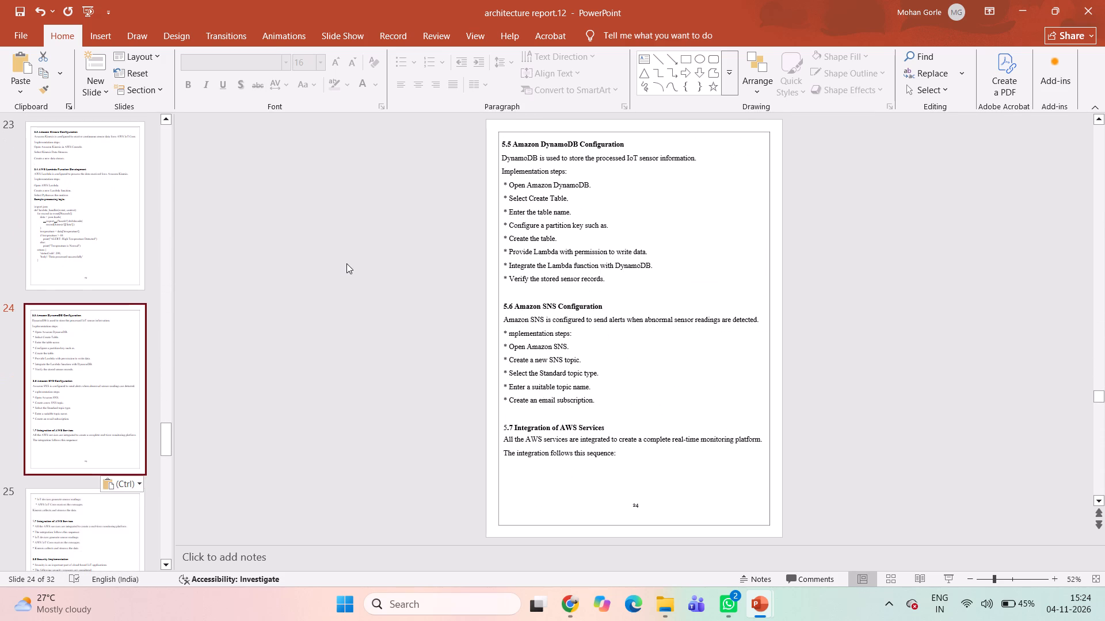
key("Down")
key("Down")
key("Down")
key("Down")
key("Down")
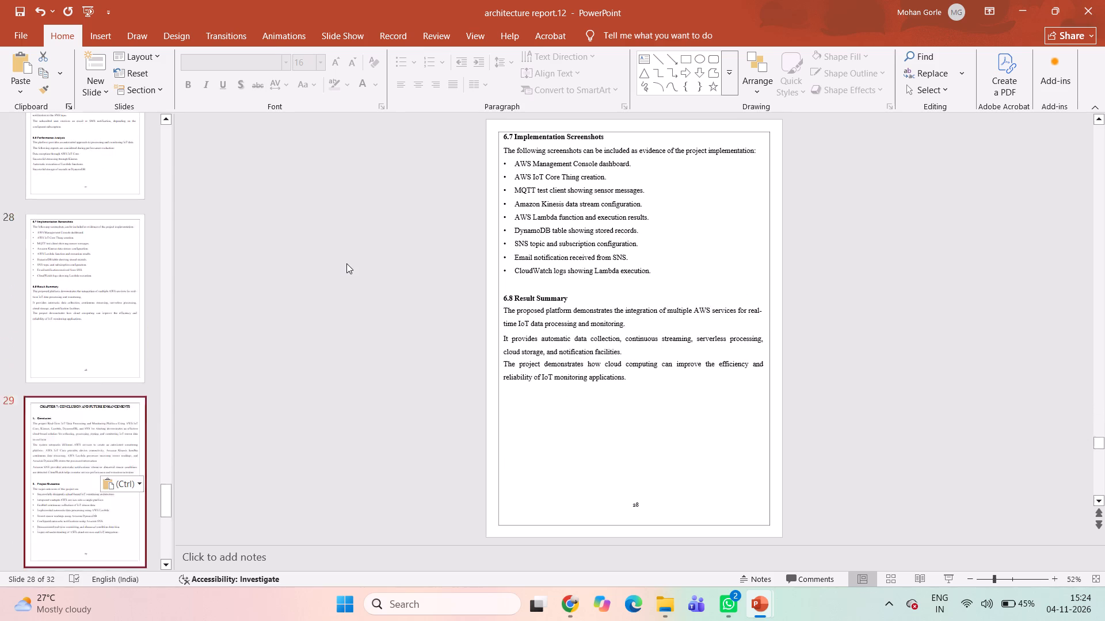
key("Down")
key("Down")
key("Up")
key("Down")
key("Down")
key("Down")
key("Down")
key("Down")
key("Down")
key("Down")
key("Down")
key("Down")
key("Down")
key("Down")
key("Down")
key("Down")
key("Down")
key("Down")
key("Down")
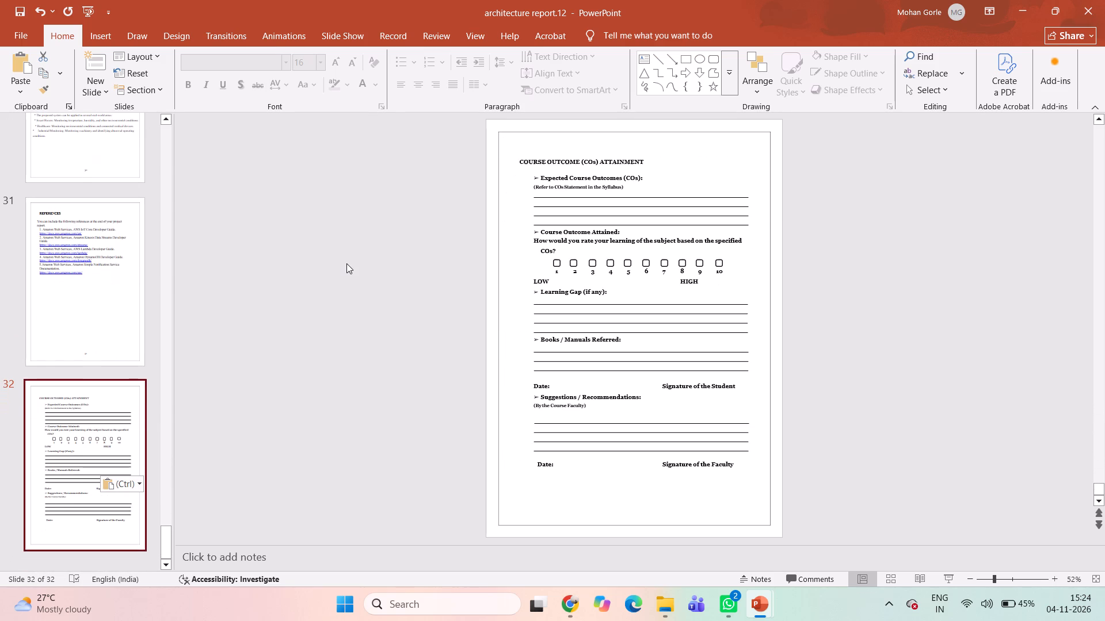
Go back from the last slide to slide 18, checking the printed page number at the foot of each slide.
key("Up")
key("Up")
key("Up")
key("Up")
key("Up")
key("Up")
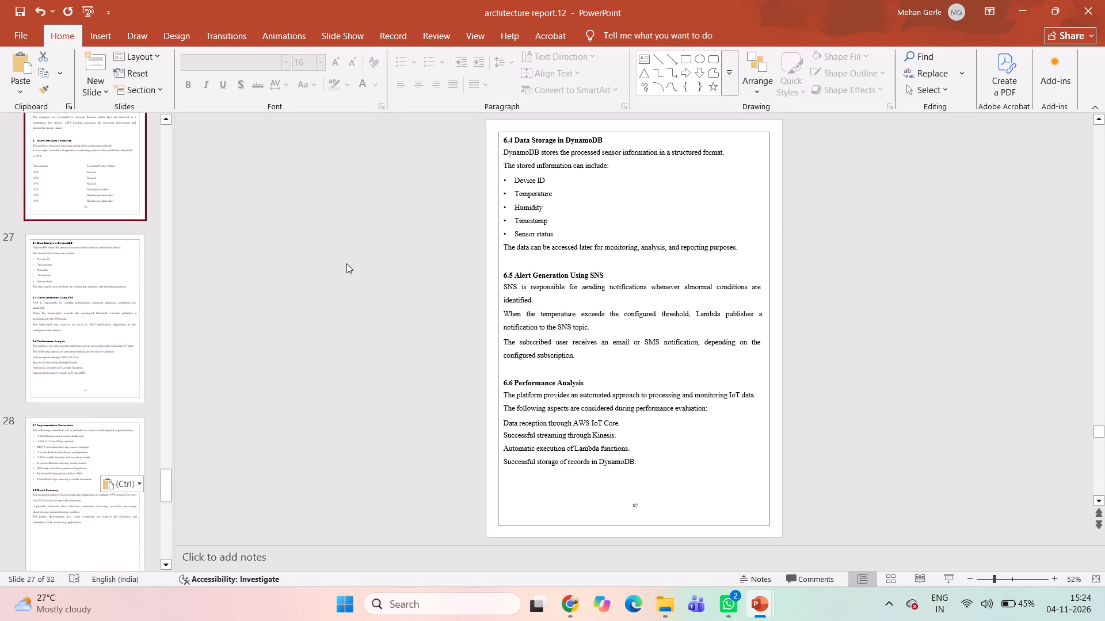
key("Up")
key("Up")
key("Up")
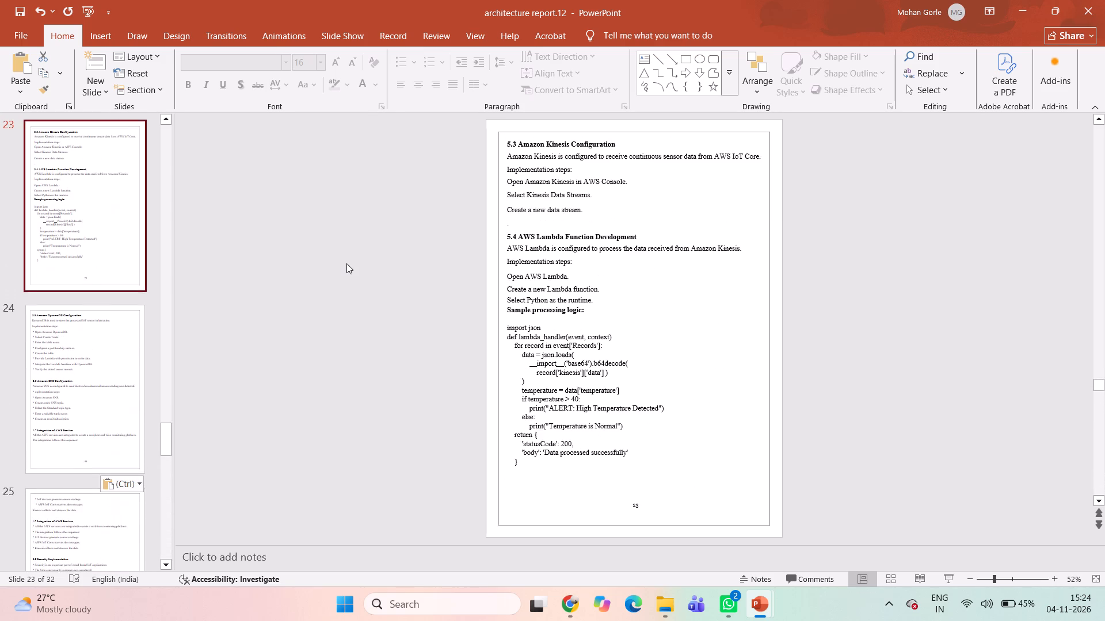
key("Up")
key("Up")
key("Up")
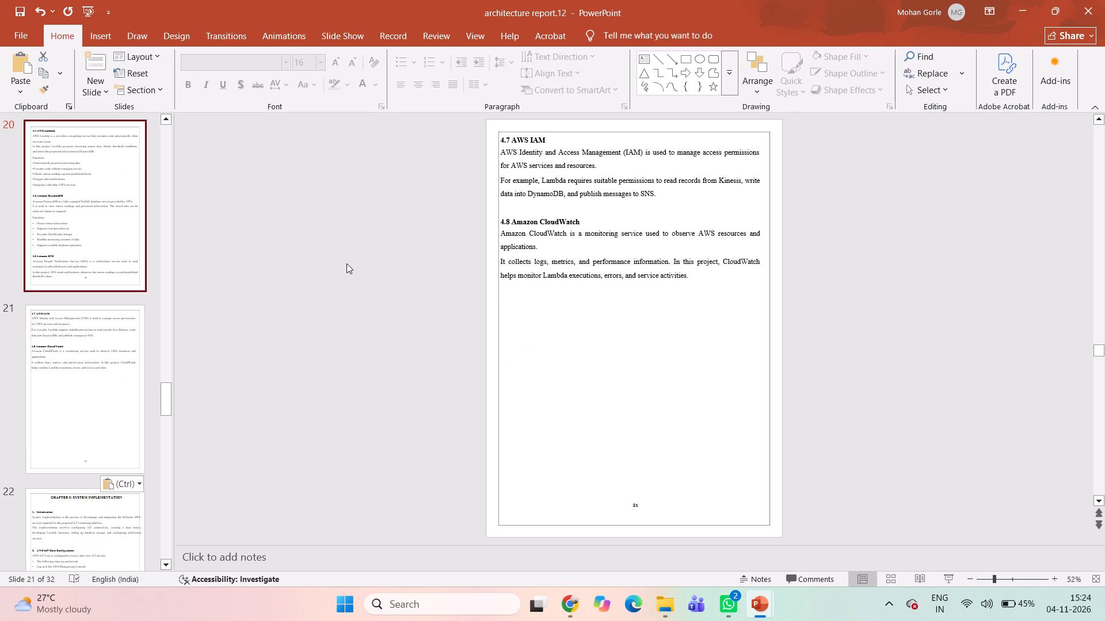
key("Up")
key("Up")
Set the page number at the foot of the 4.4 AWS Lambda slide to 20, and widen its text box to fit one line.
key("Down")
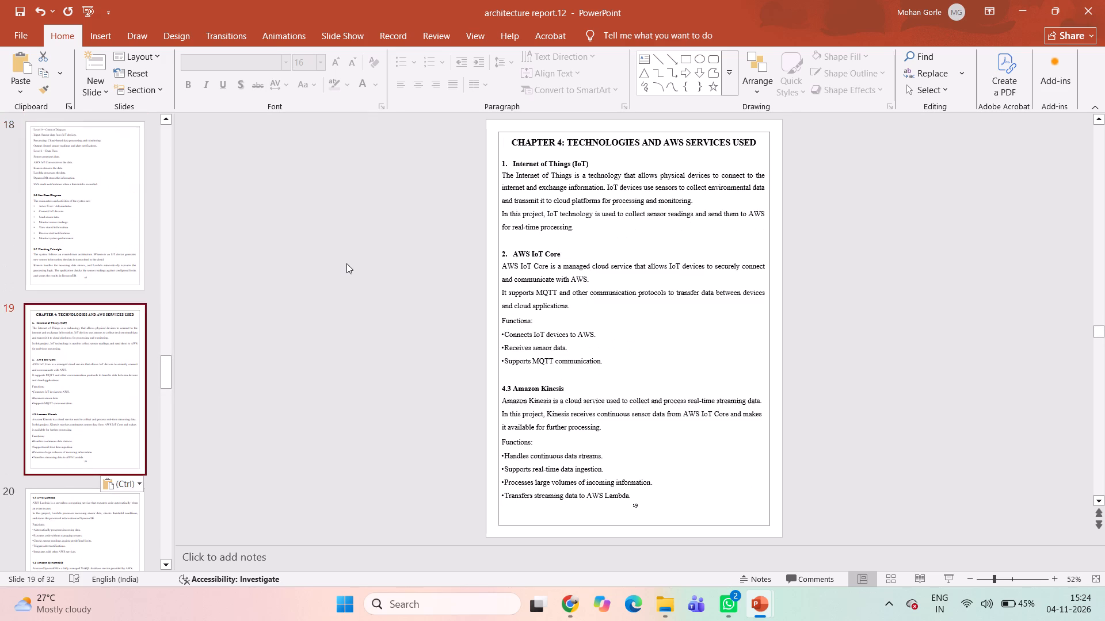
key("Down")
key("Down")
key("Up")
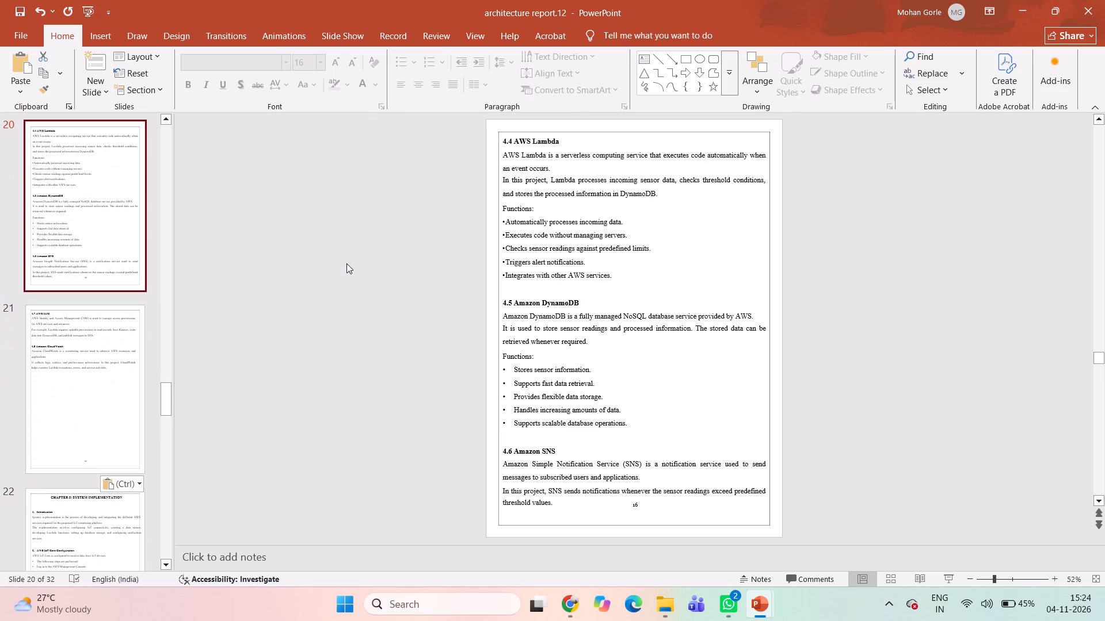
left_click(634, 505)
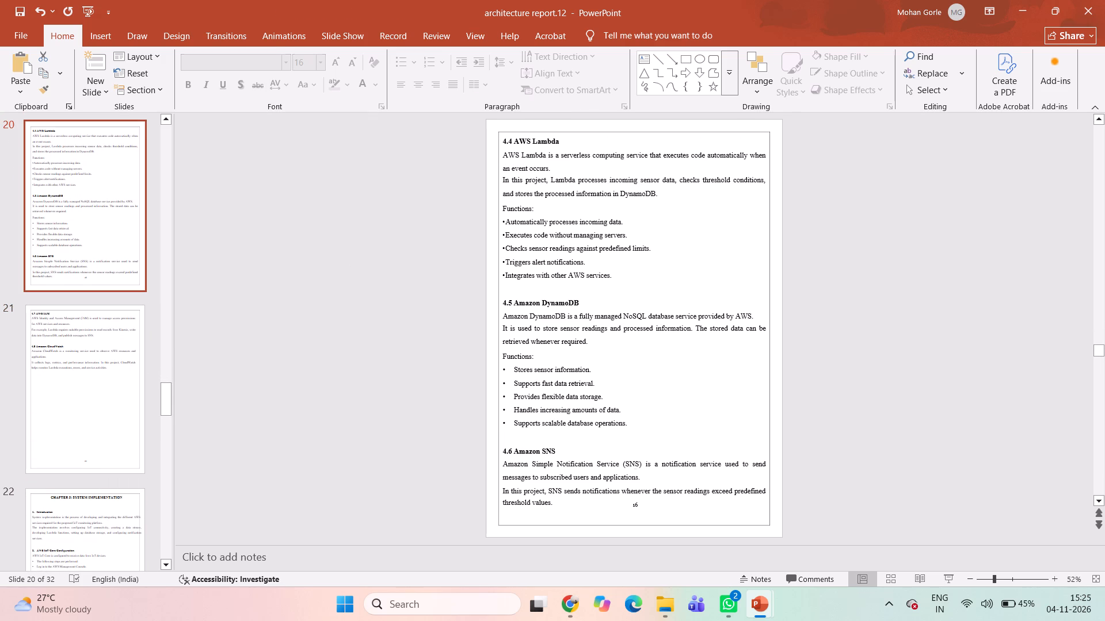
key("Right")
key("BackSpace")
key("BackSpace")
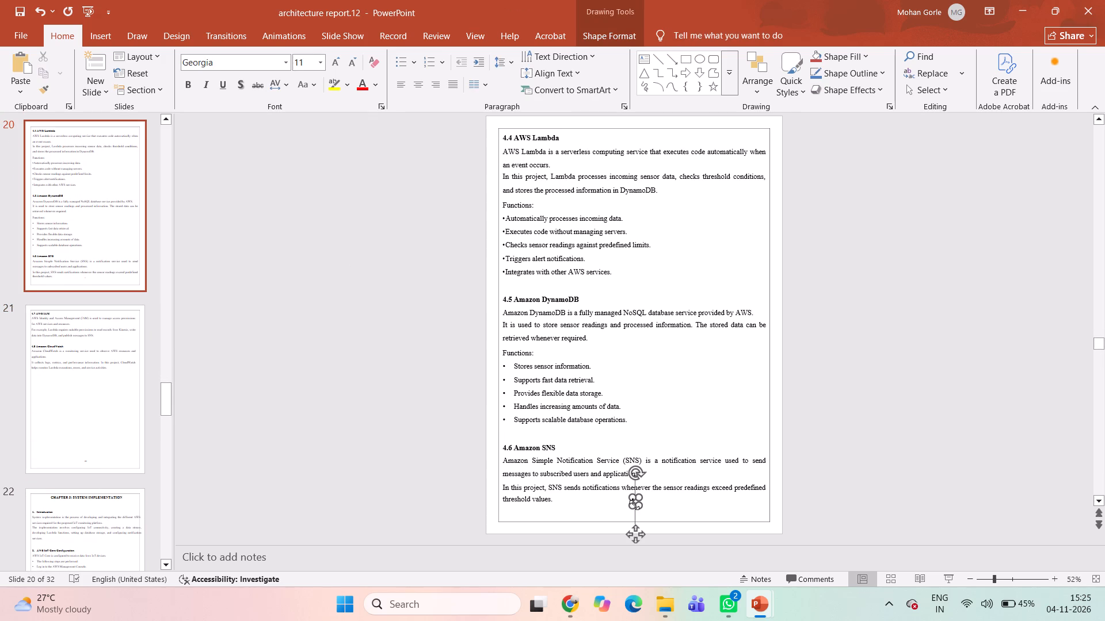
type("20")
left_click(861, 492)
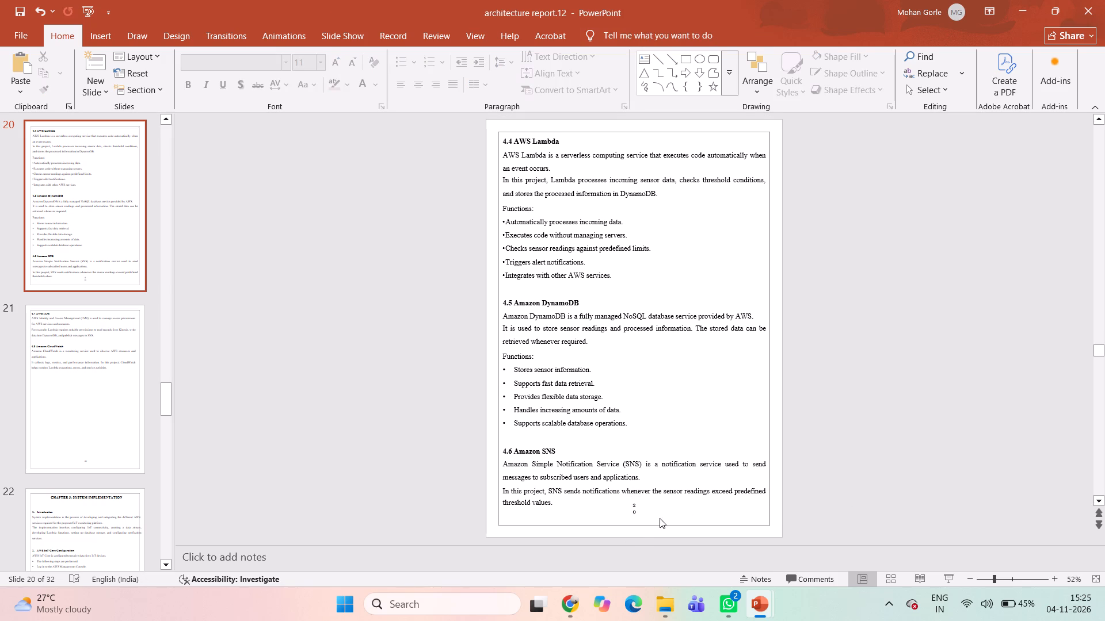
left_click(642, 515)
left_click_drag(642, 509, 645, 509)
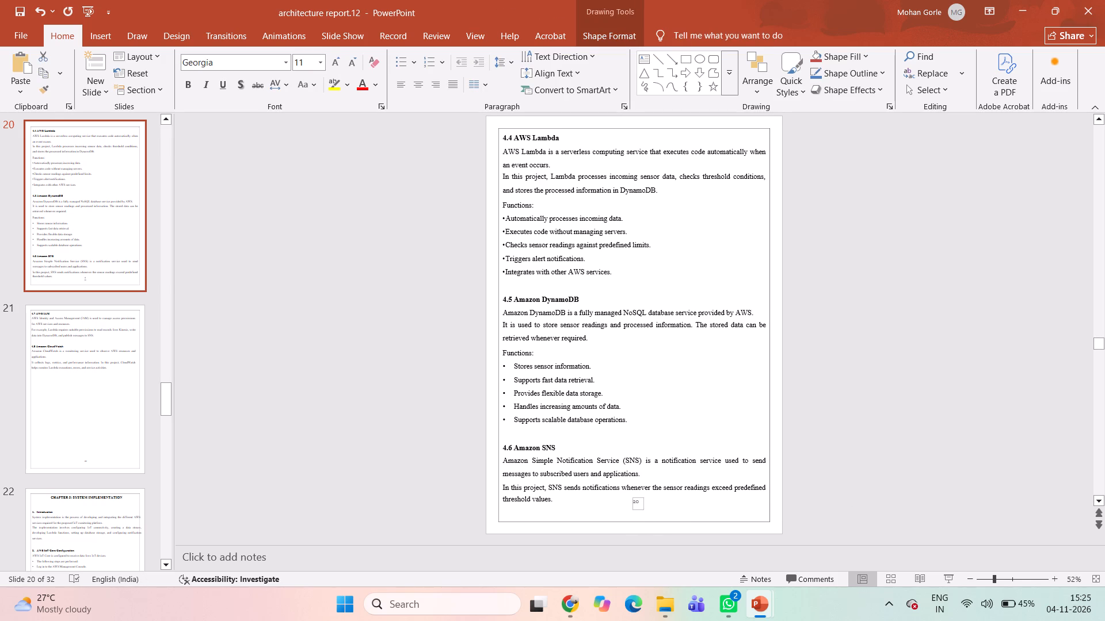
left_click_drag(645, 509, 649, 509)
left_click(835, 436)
Review the slides backwards from Chapter 4 to the first title slide, checking their order and page numbers.
key("Up")
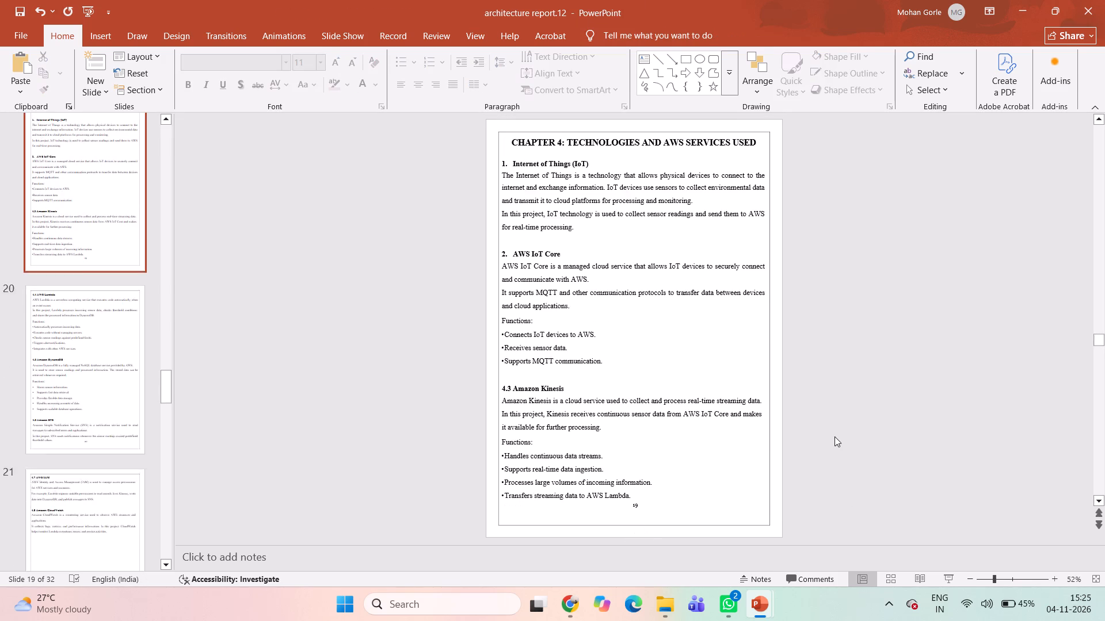
key("Up")
key("Up")
key("Up")
key("Up")
key("Up")
key("Up")
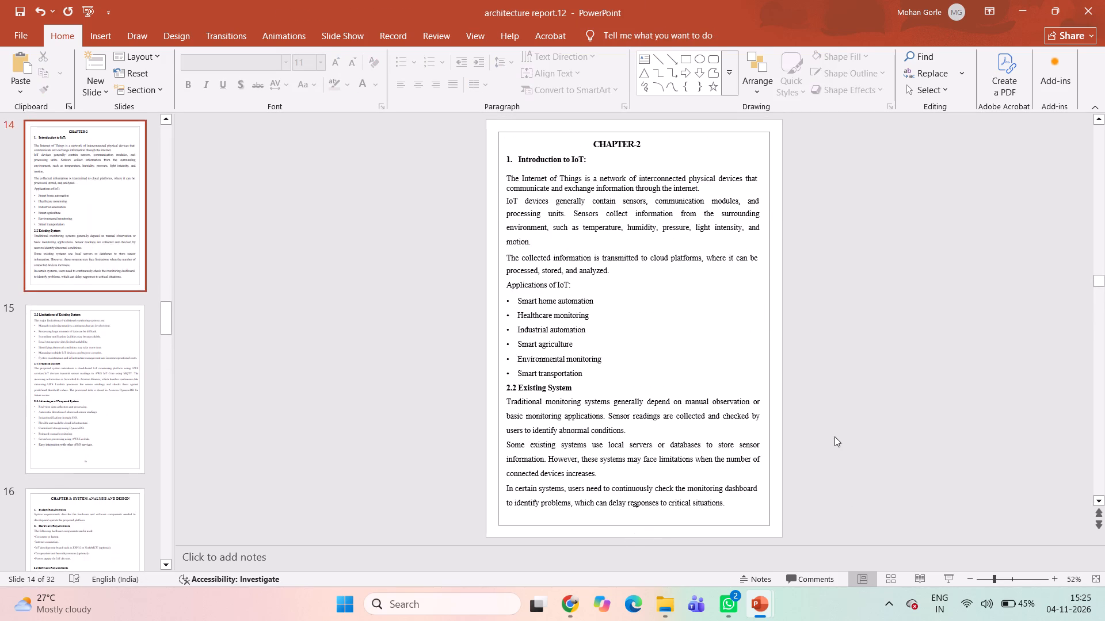
key("Up")
key("Up")
key("Up")
key("Up")
key("Up")
key("Up")
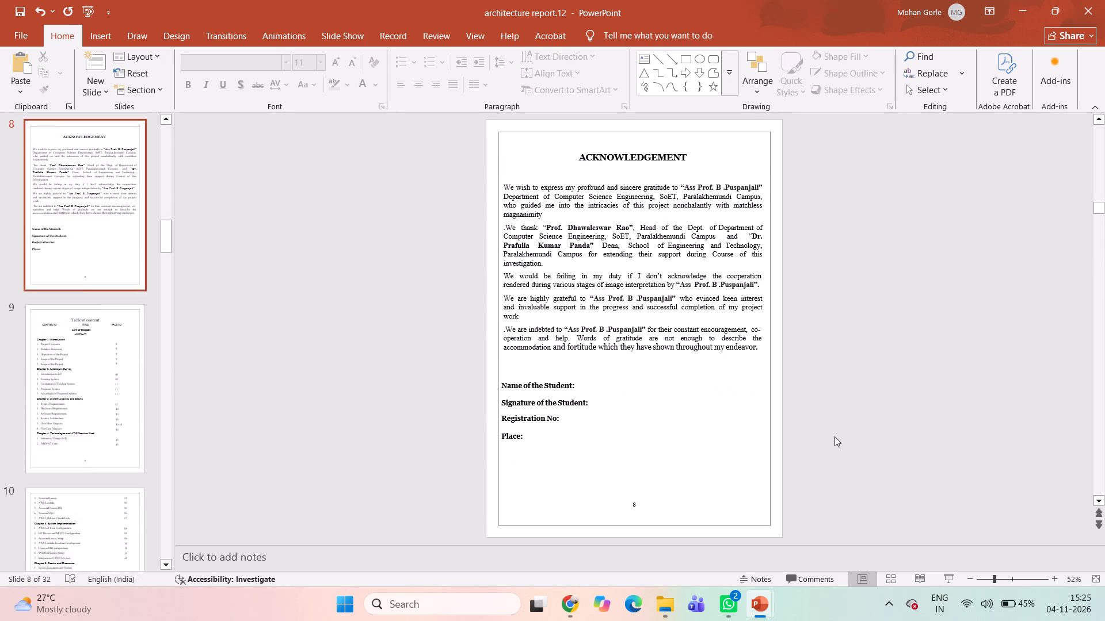
key("Up")
key("Up")
key("Up")
key("Up")
key("Up")
key("Up")
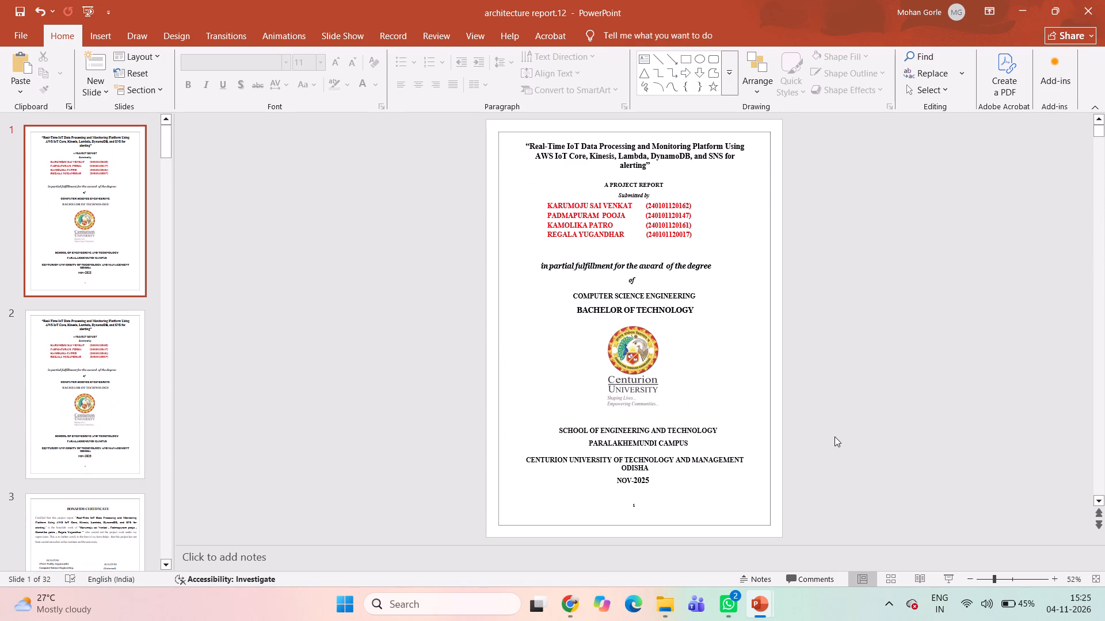
Recheck the paired title and Bonafide Certificate slides at the start of the presentation.
key("Down")
key("Down")
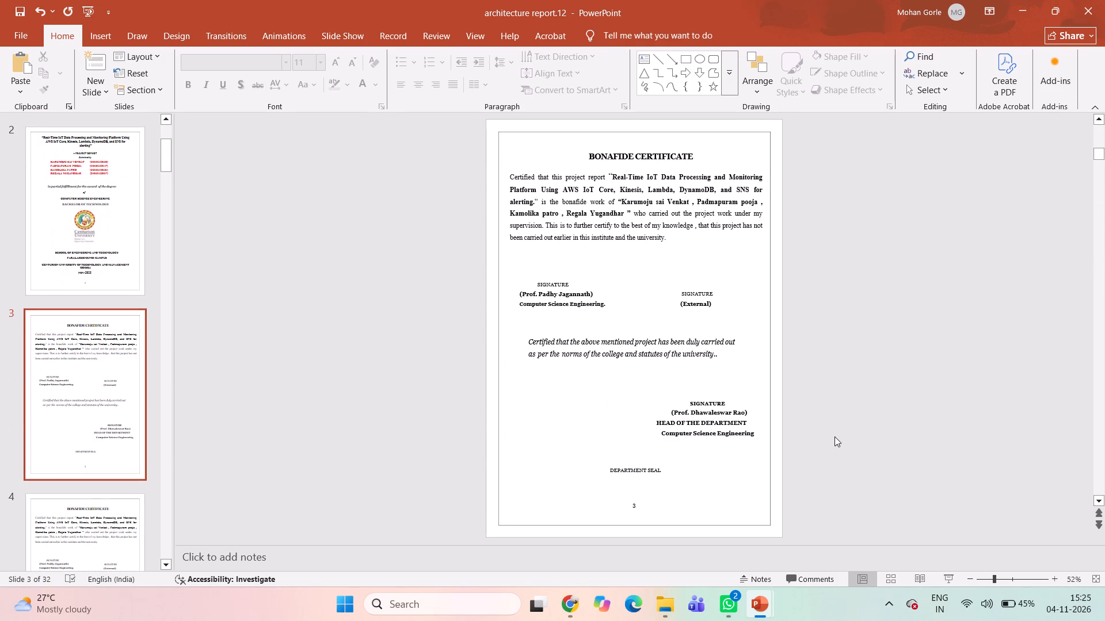
key("Up")
key("Up")
key("Up")
key("Up")
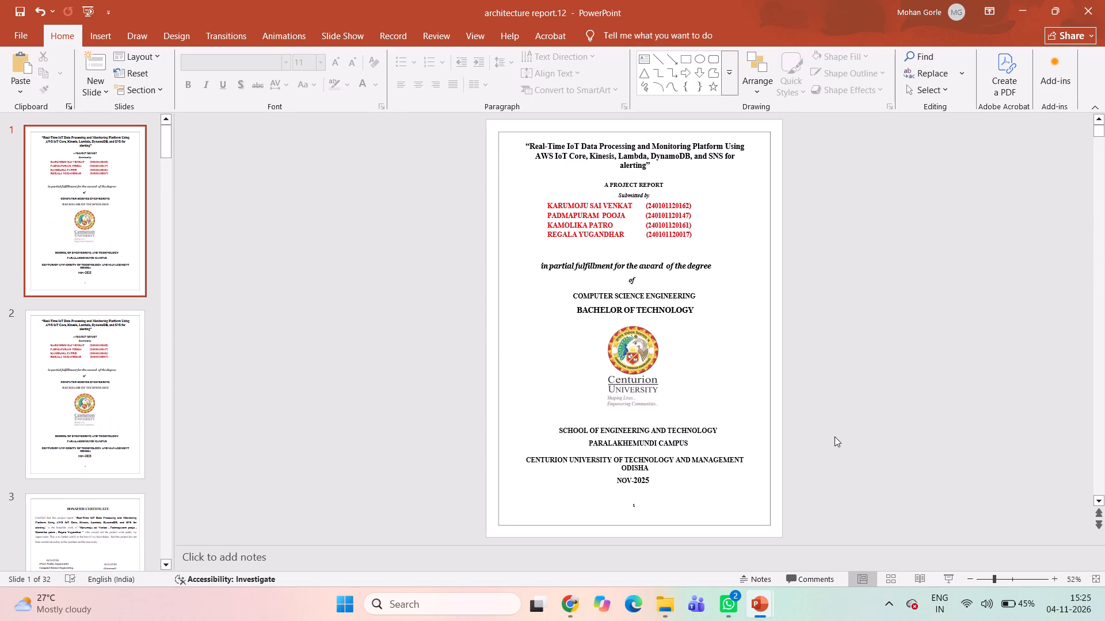
key("Down")
key("Down")
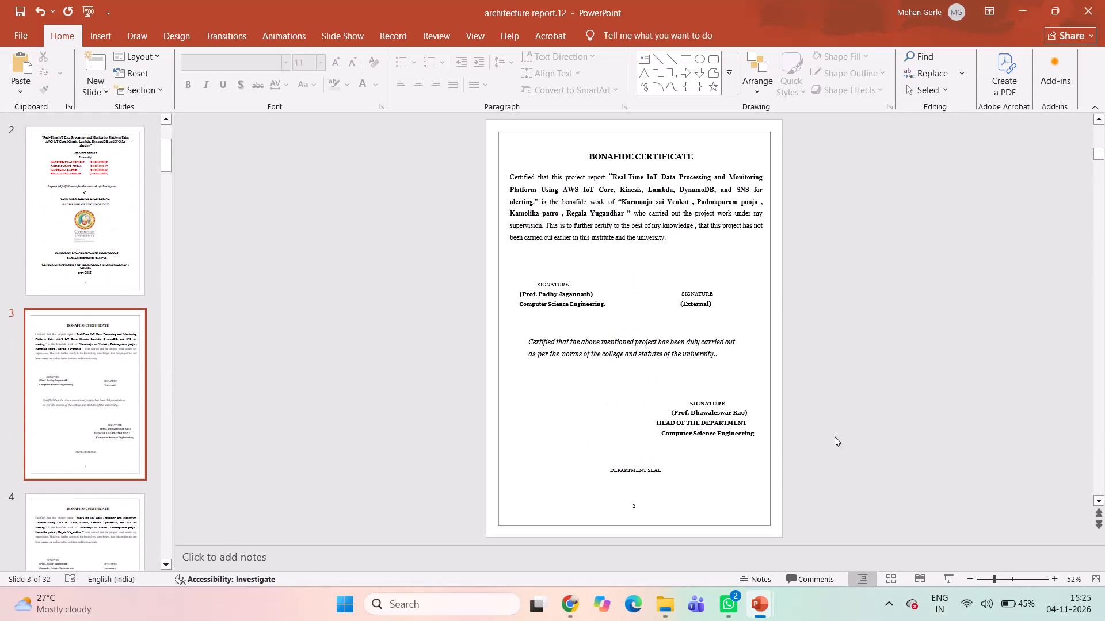
key("Down")
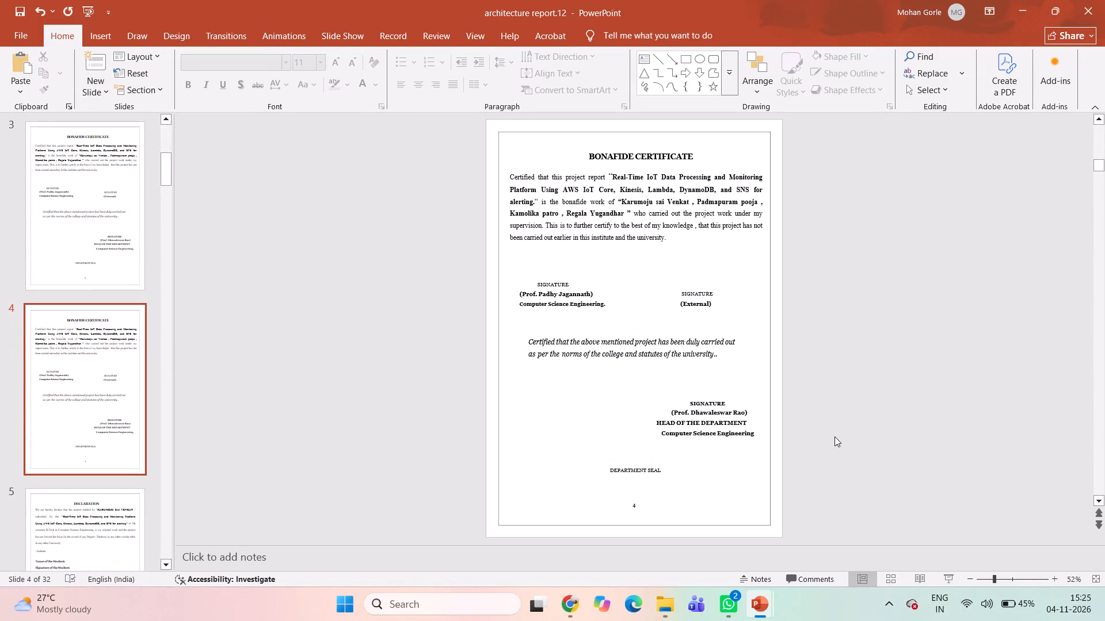
Close the architecture report.12 presentation without saving its changes.
left_click(1091, 0)
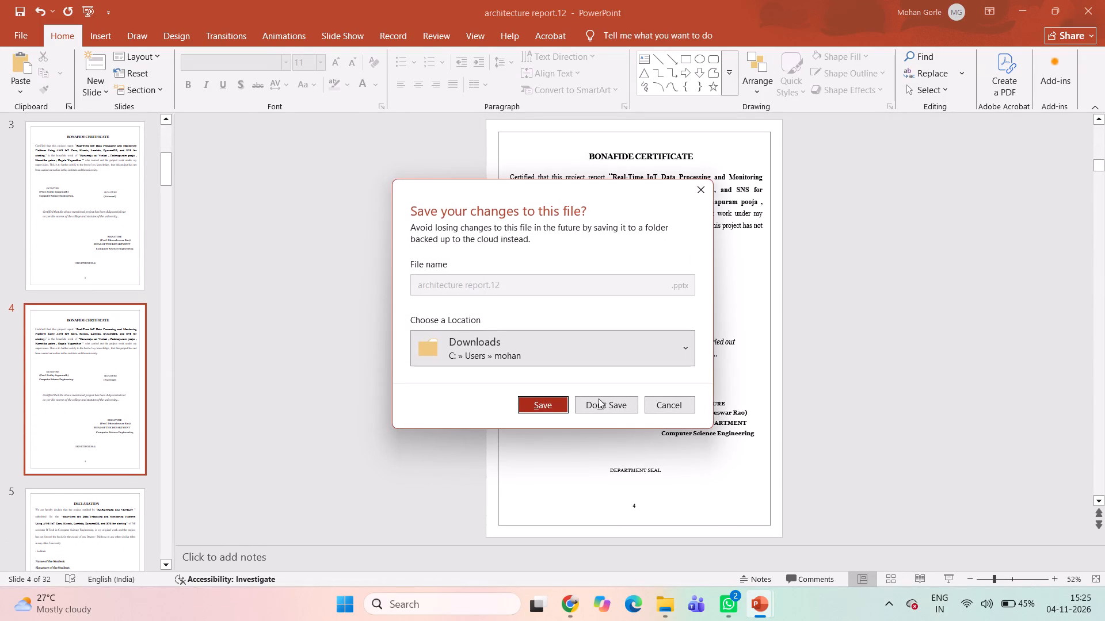
left_click(609, 403)
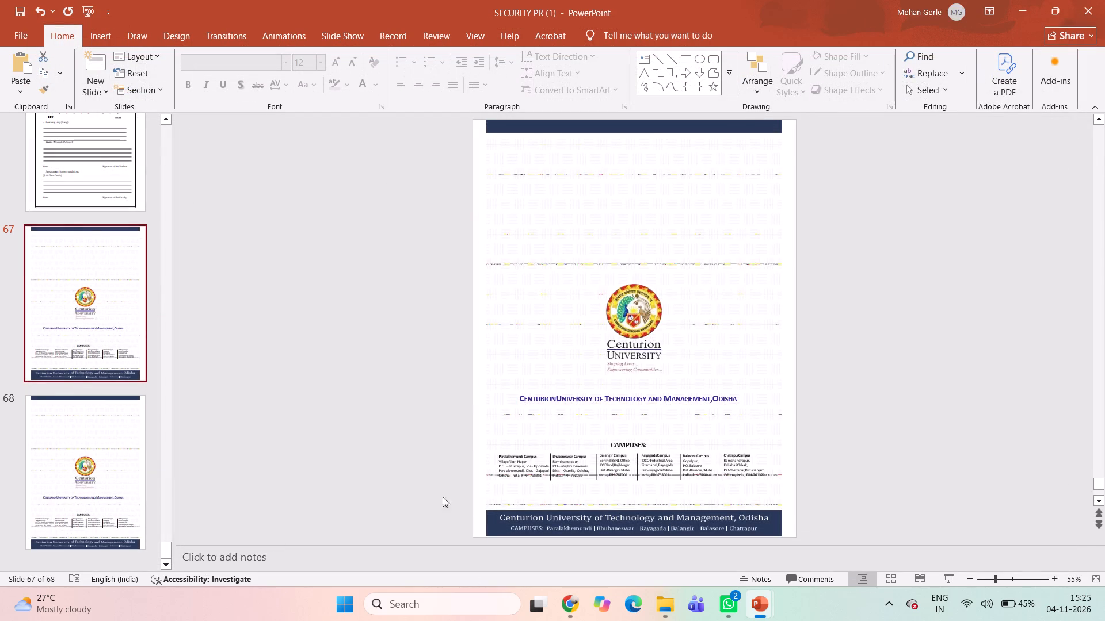
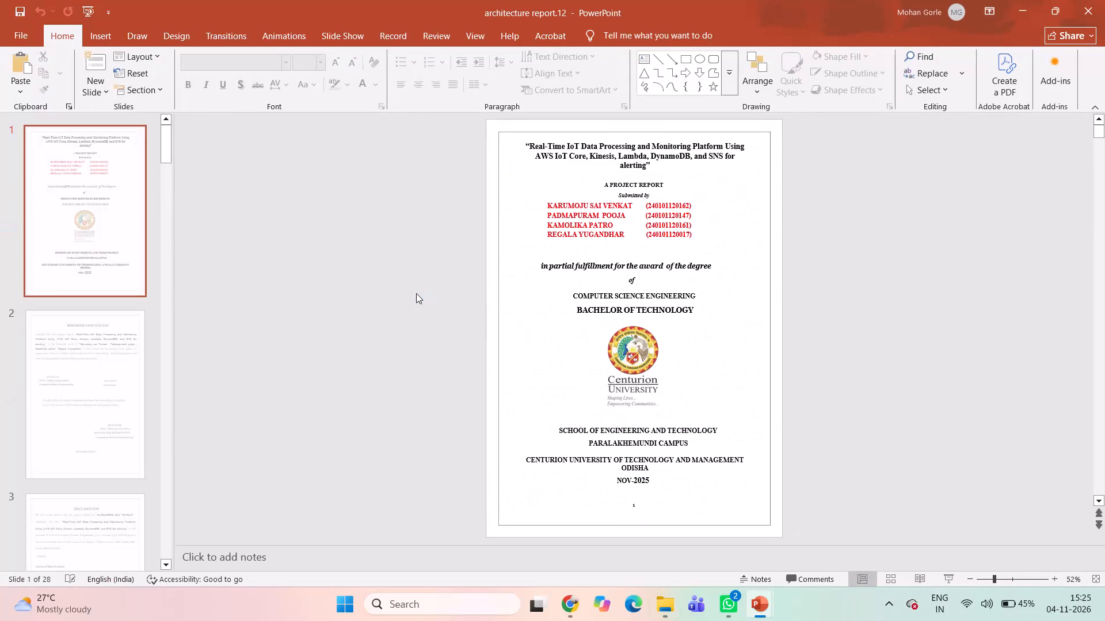
Review all slides from the title slide to the Course Outcome Attainment slide and back, checking their order and page numbers.
key("Down")
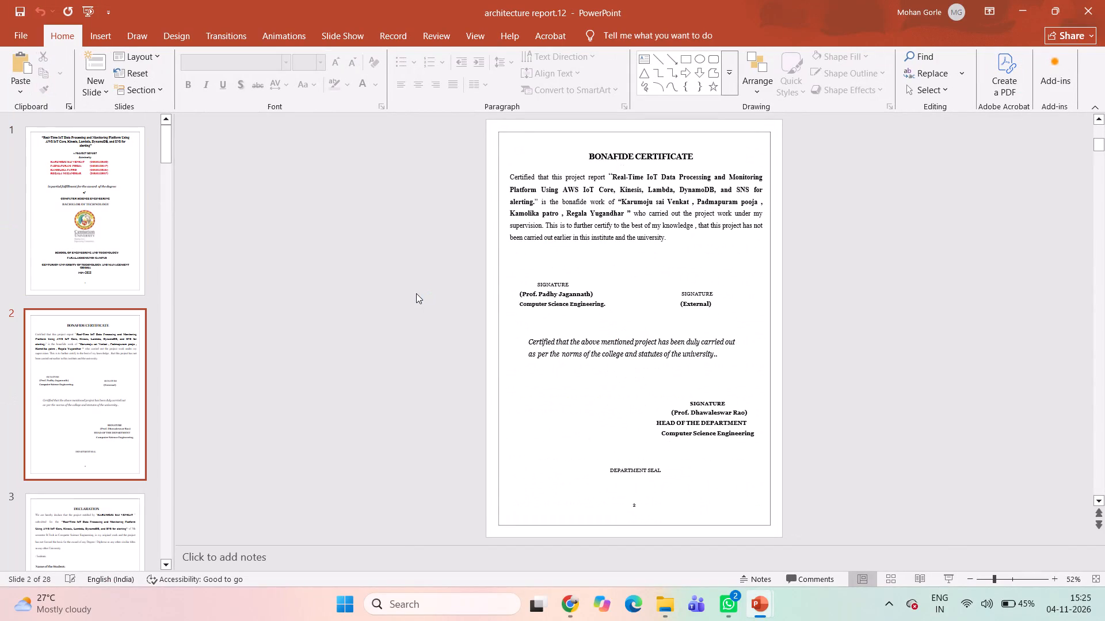
key("Down")
key("Down")
key("Down")
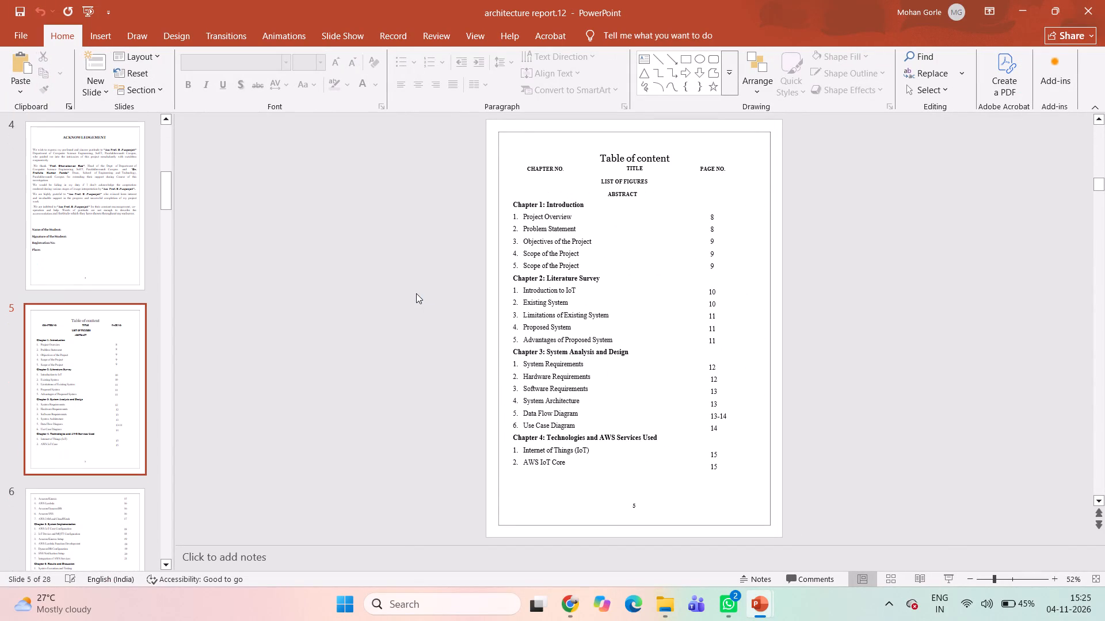
key("Down")
key("Down")
key("Down")
key("Down")
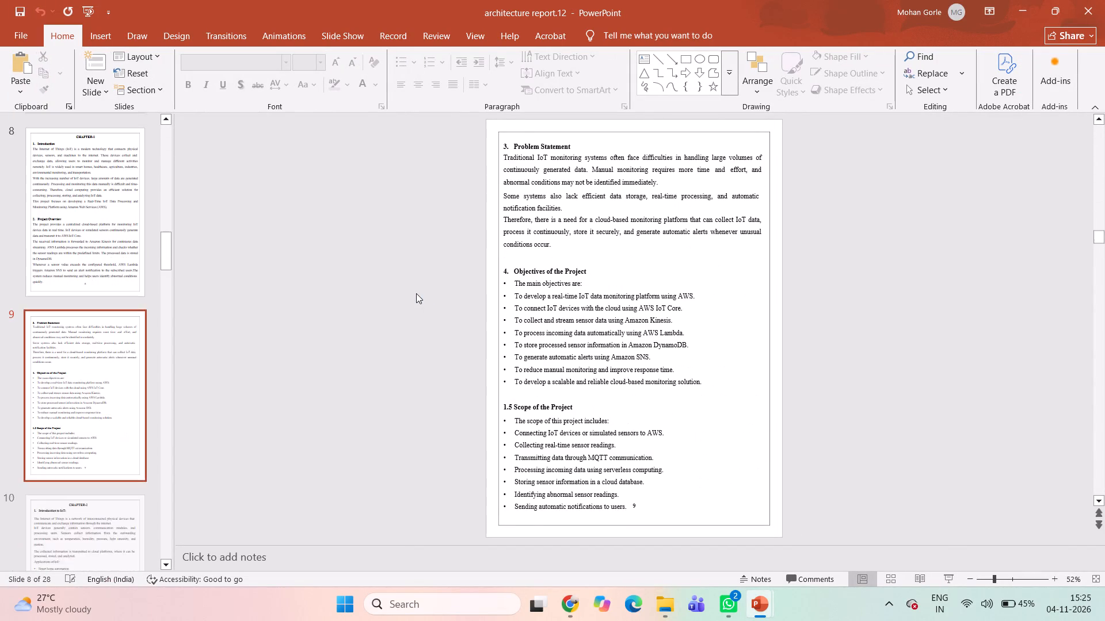
key("Down")
key("Down")
key("Down")
key("Down")
key("Down")
key("Down")
key("Down")
key("Down")
key("Down")
key("Down")
key("Down")
key("Down")
key("Down")
key("Down")
key("Down")
key("Down")
key("Down")
key("Down")
key("Down")
key("Down")
key("Up")
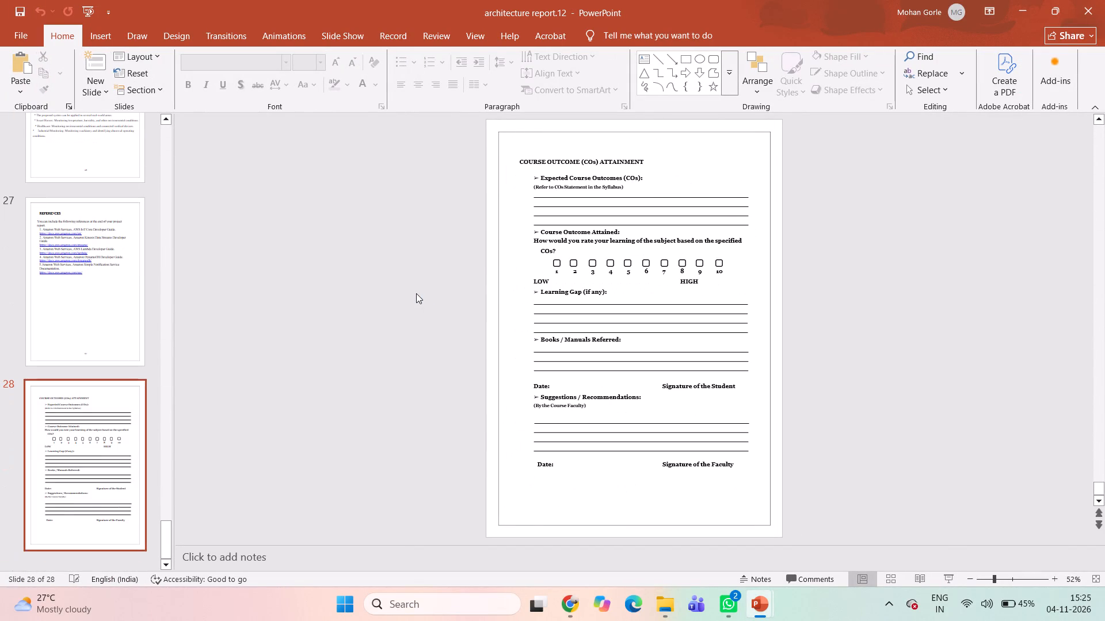
key("Up")
key("Up")
key("Up")
key("Up")
key("Up")
key("Up")
key("Up")
key("Up")
key("Up")
key("Up")
key("Up")
key("Up")
key("Up")
key("Up")
key("Up")
key("Up")
key("Up")
key("Up")
key("Up")
key("Up")
key("Up")
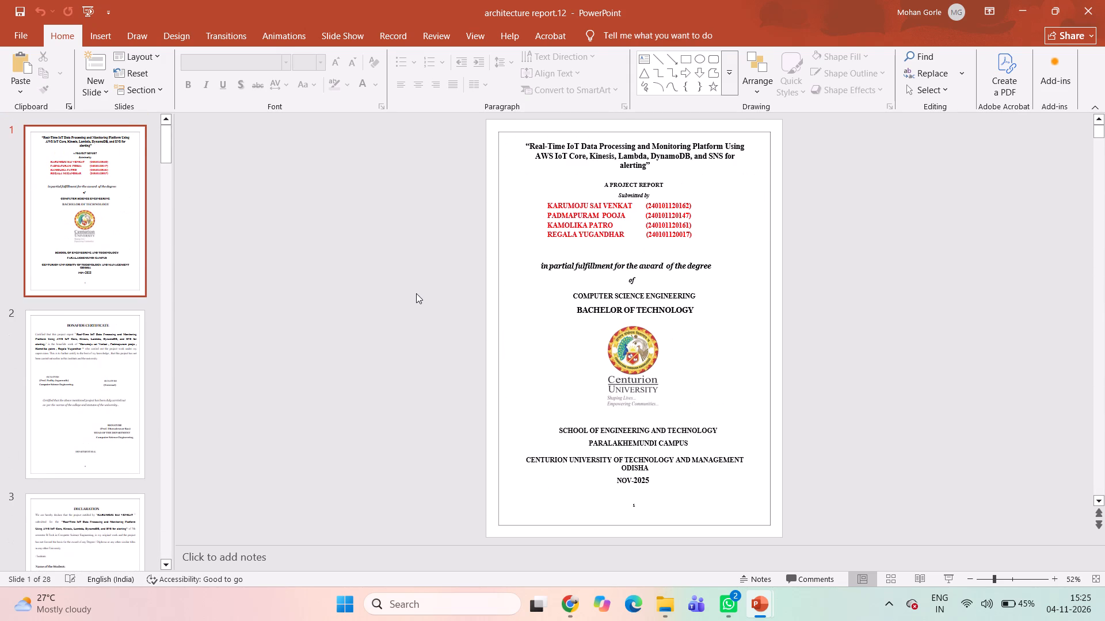
Examine the front-matter slides from the title through Bonafide Certificate, Declaration, Acknowledgement and Table of content, then recheck the first three.
key("Down")
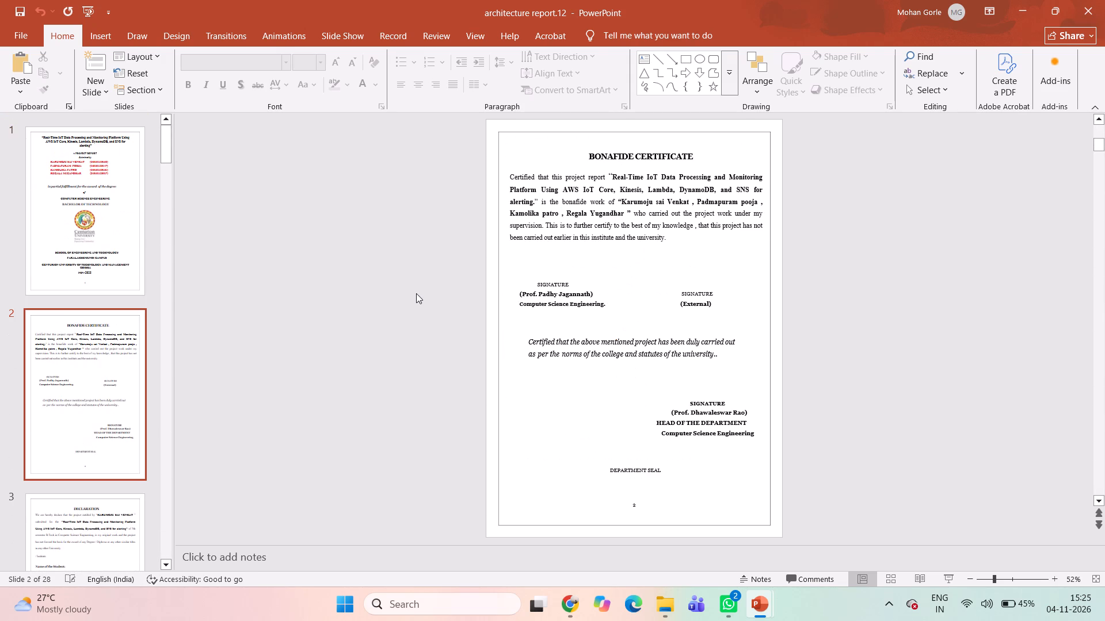
key("Down")
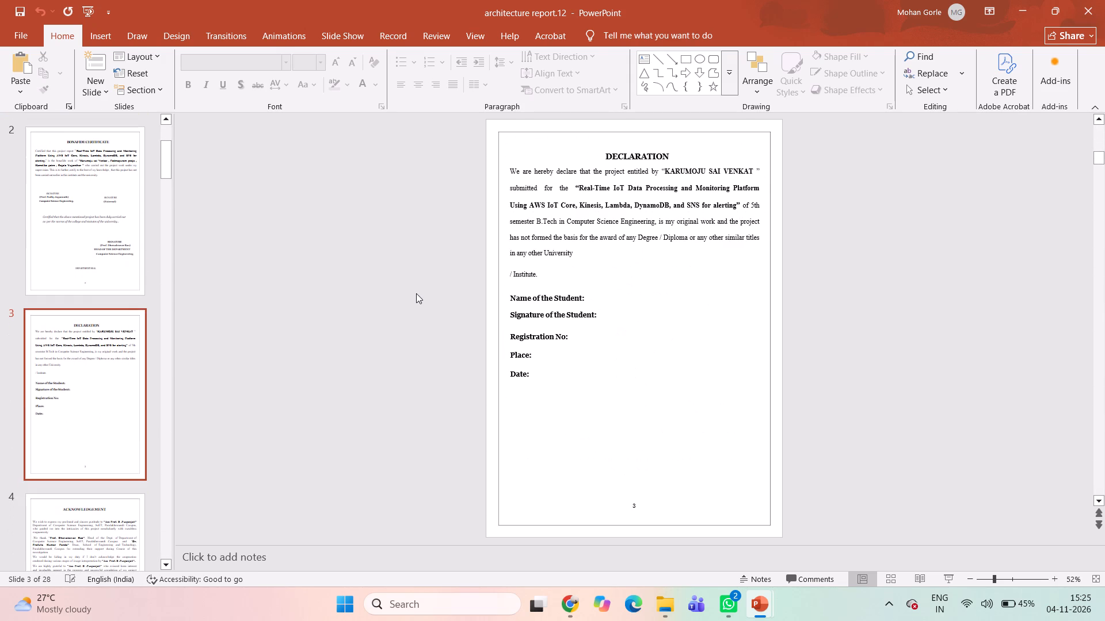
key("Down")
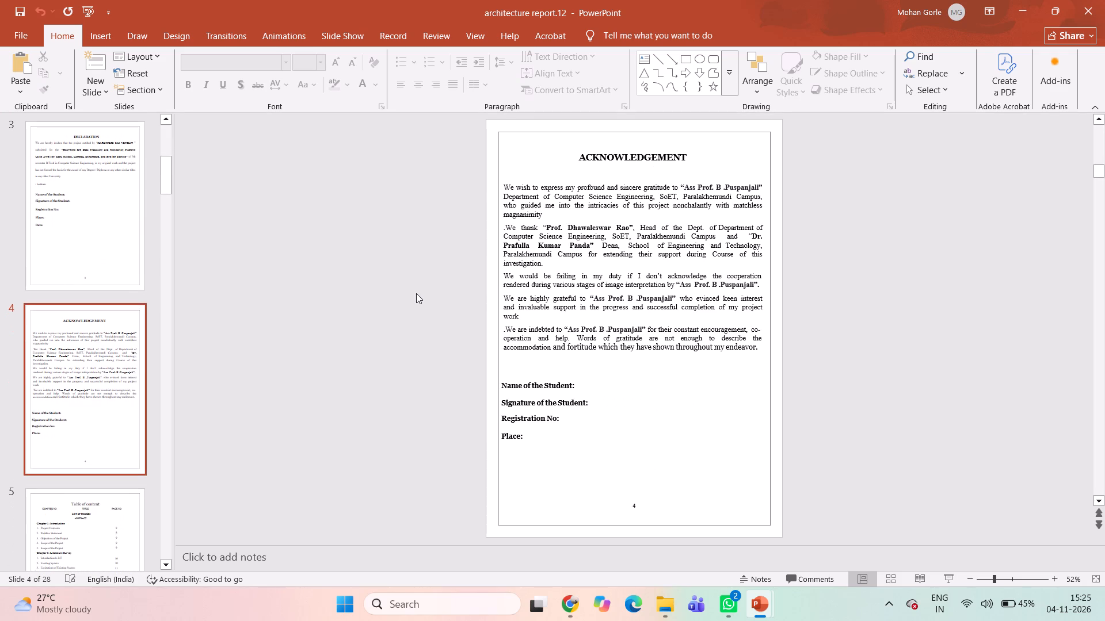
key("Down")
key("Up")
key("Up")
key("Up")
key("Up")
key("Up")
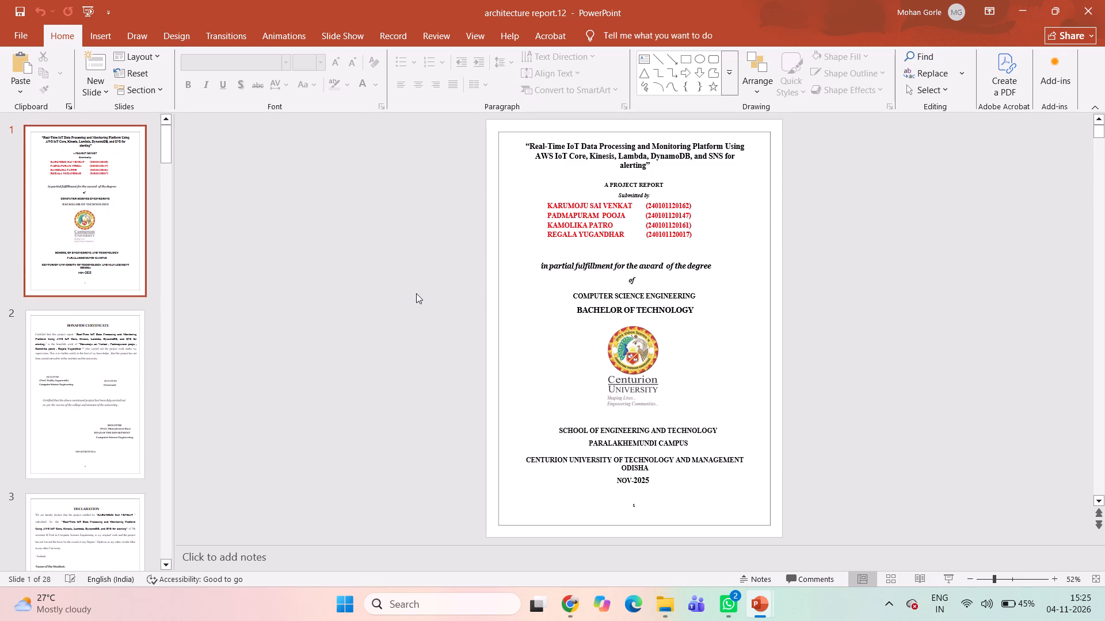
key("Down")
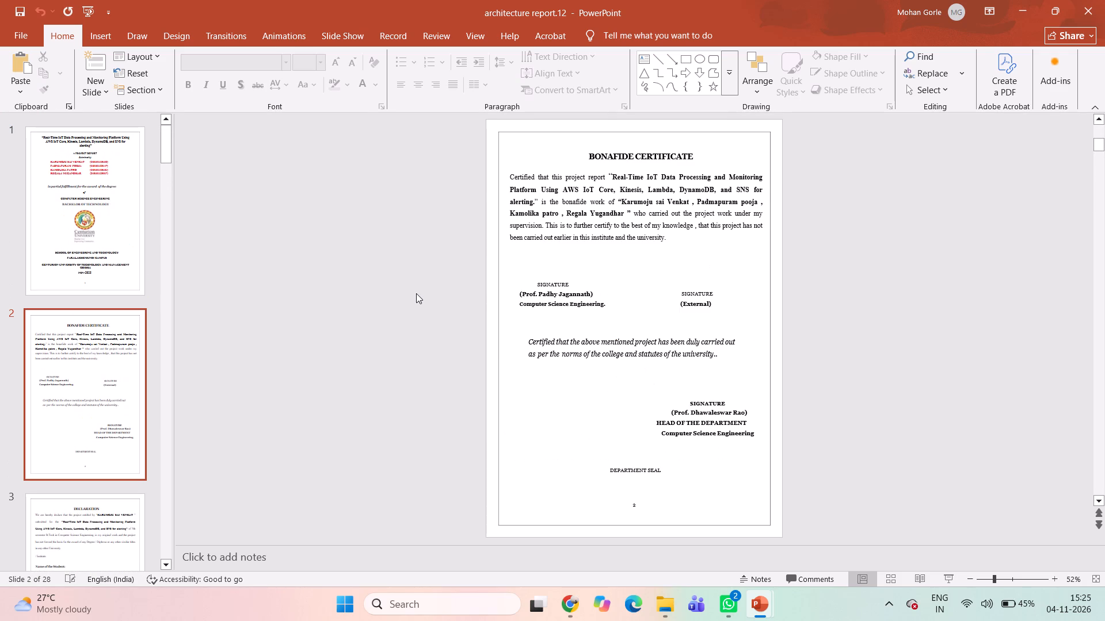
key("Down")
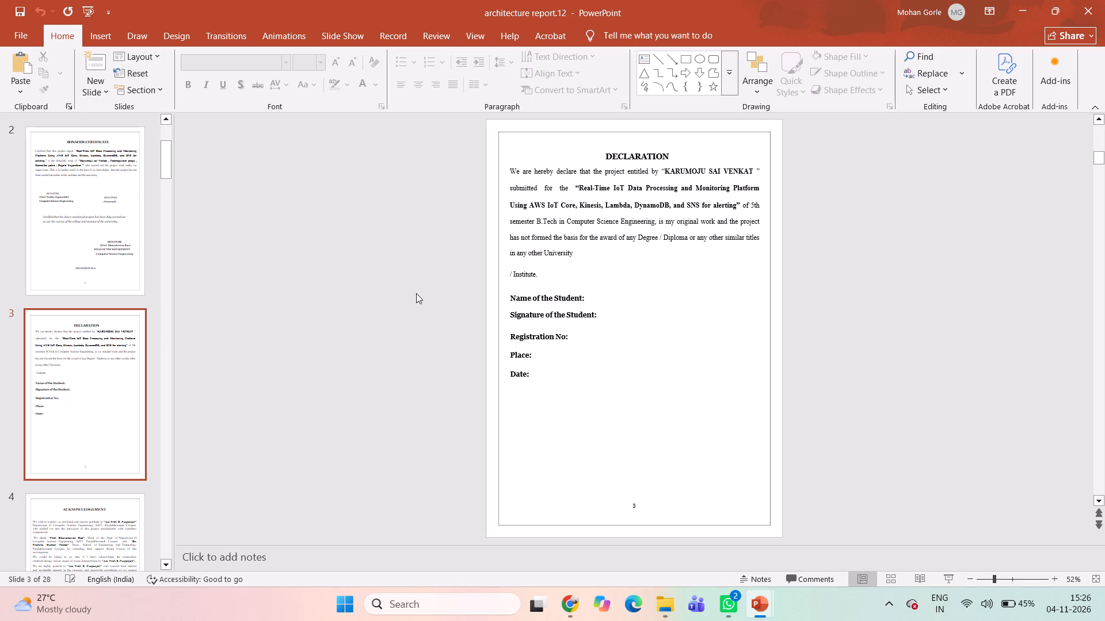
key("Up")
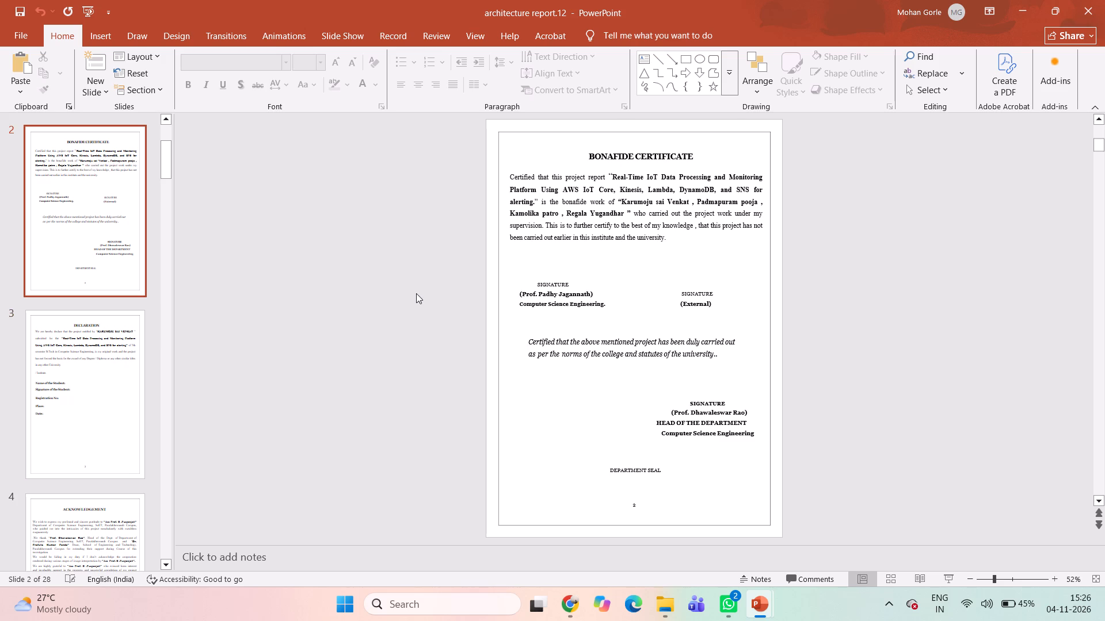
key("Up")
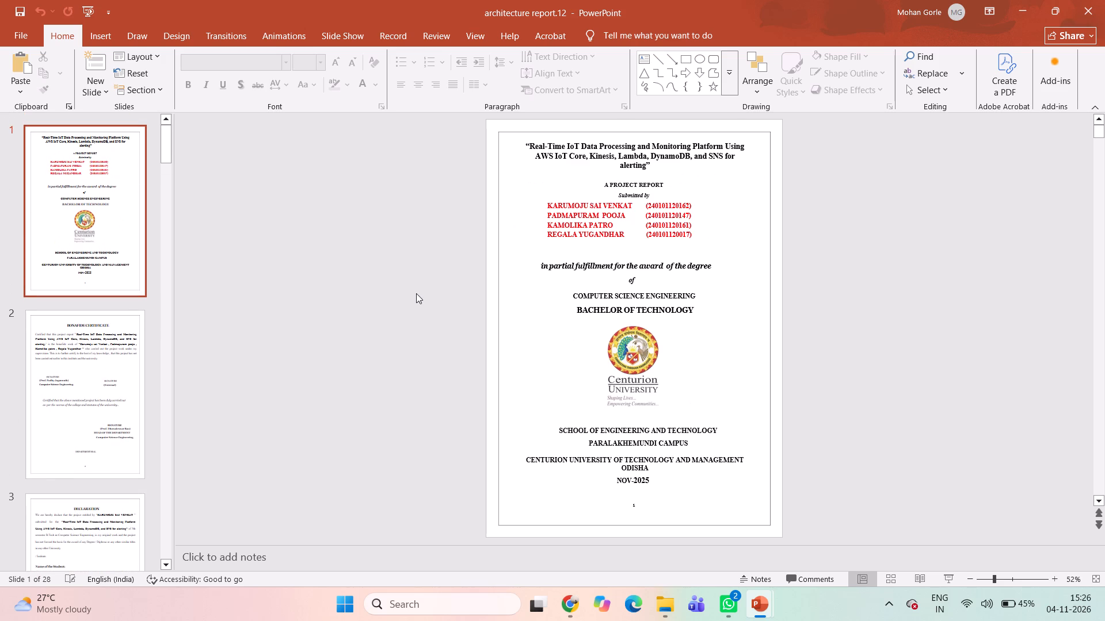
Recheck the content and page numbers of every slide through to the last one, and go back to the title slide.
key("Down")
key("Down")
key("Down")
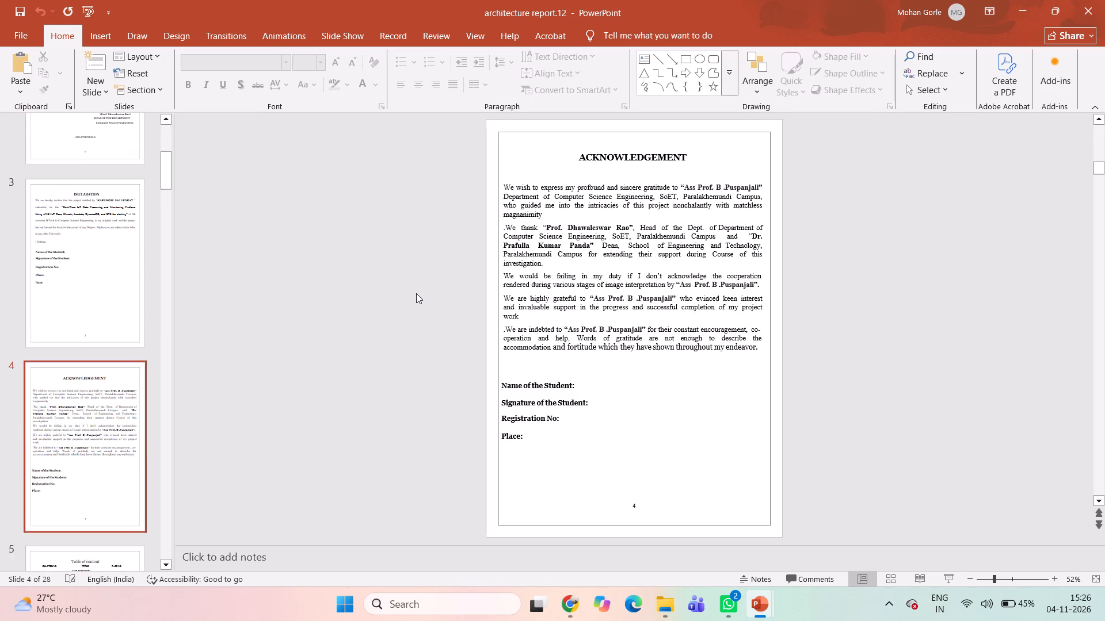
key("Down")
key("Down")
key("Down")
key("Down")
key("Down")
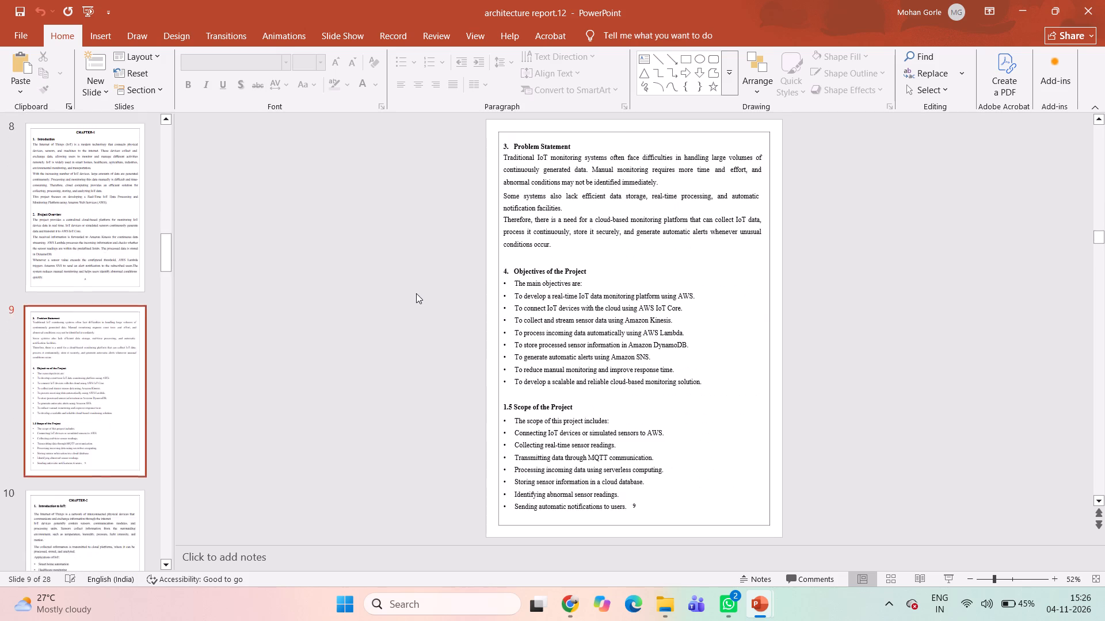
key("Down")
key("Down")
key("Down")
key("Down")
key("Down")
key("Down")
key("Down")
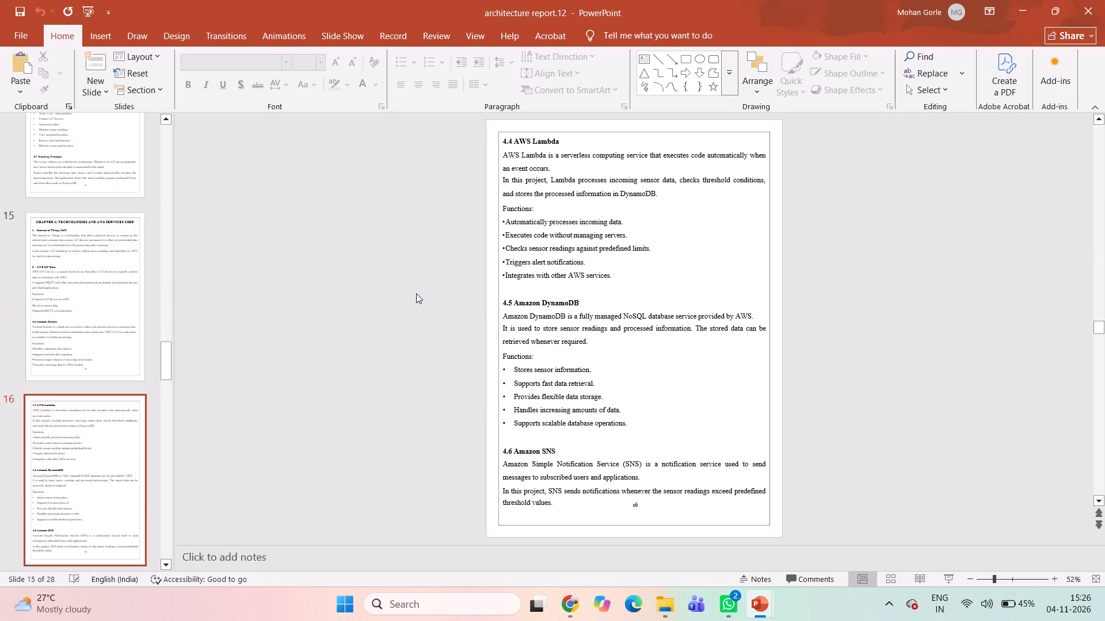
key("Down")
key("Down")
key("Down")
key("Down")
key("Down")
key("Down")
key("Down")
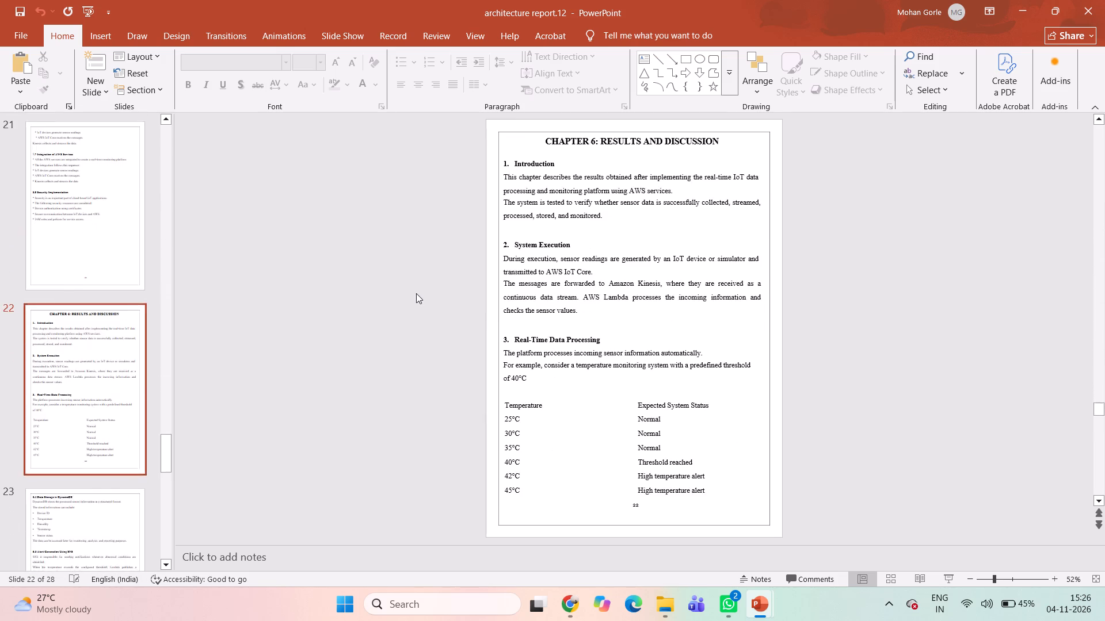
key("Down")
key("Down")
key("Down")
key("Down")
key("Down")
key("Down")
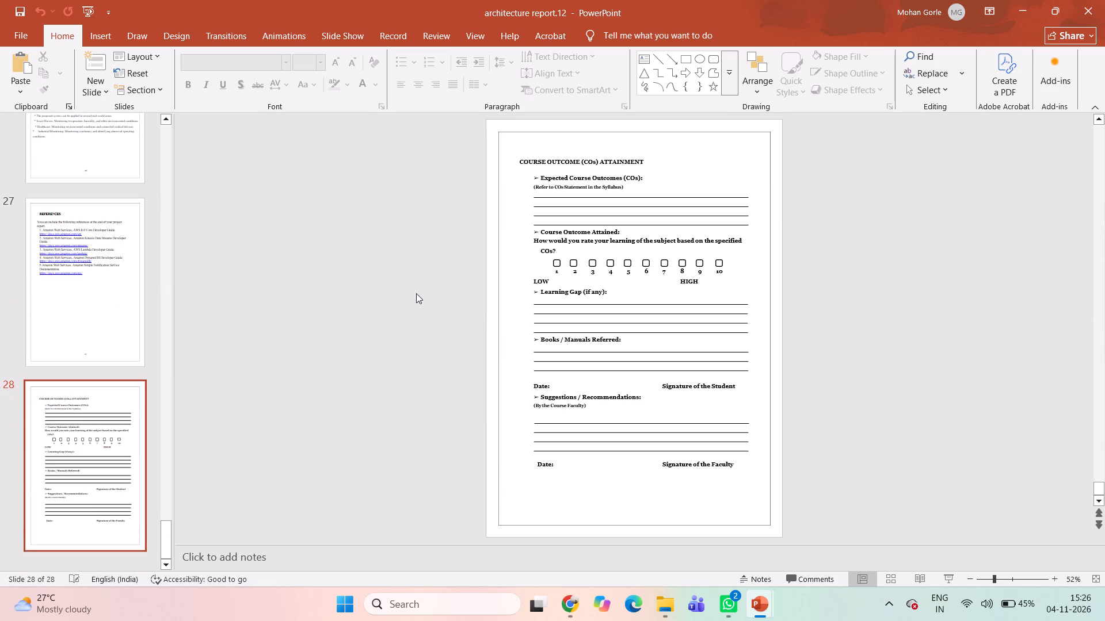
key("Up")
key("Up")
key("Up")
key("Up")
key("Up")
key("Up")
key("Up")
key("Up")
key("Up")
key("Up")
key("Up")
key("Up")
key("Up")
key("Up")
key("Up")
key("Up")
key("Up")
key("Up")
key("Up")
key("Up")
key("Up")
key("Up")
key("Up")
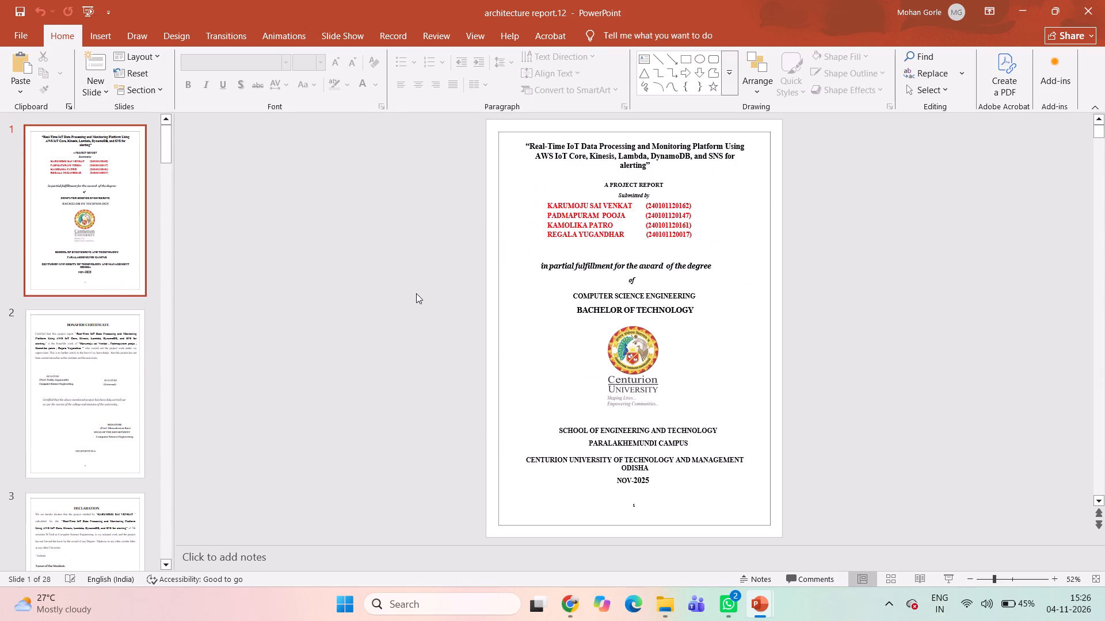
Duplicate the Declaration slide directly after the original.
key("Down")
key("Down")
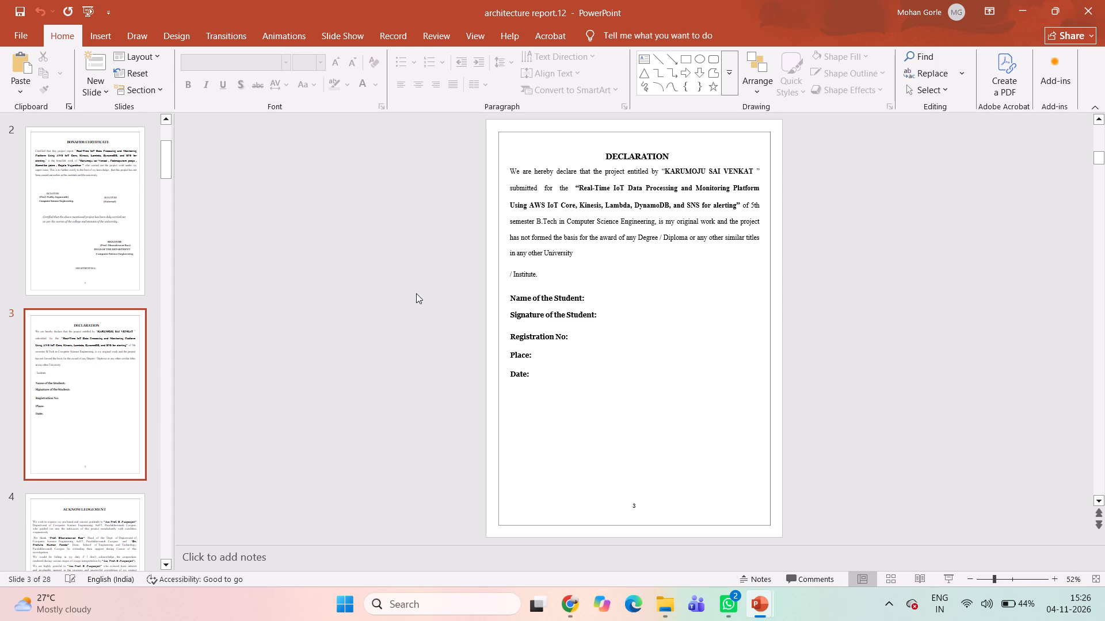
left_click(110, 372)
key("ctrl+c")
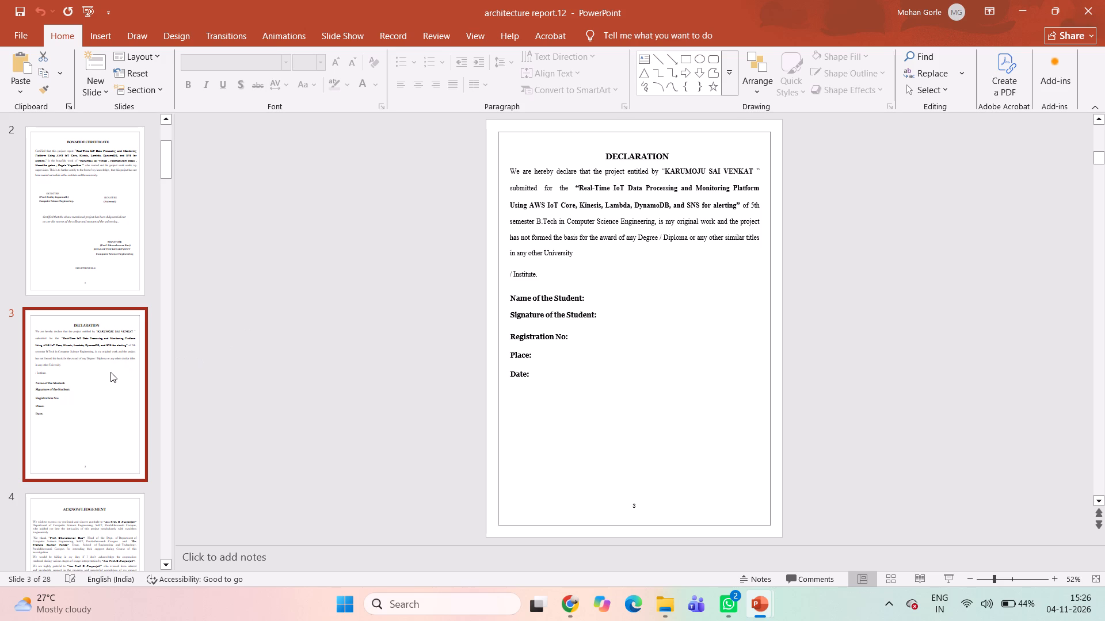
key("ctrl+v")
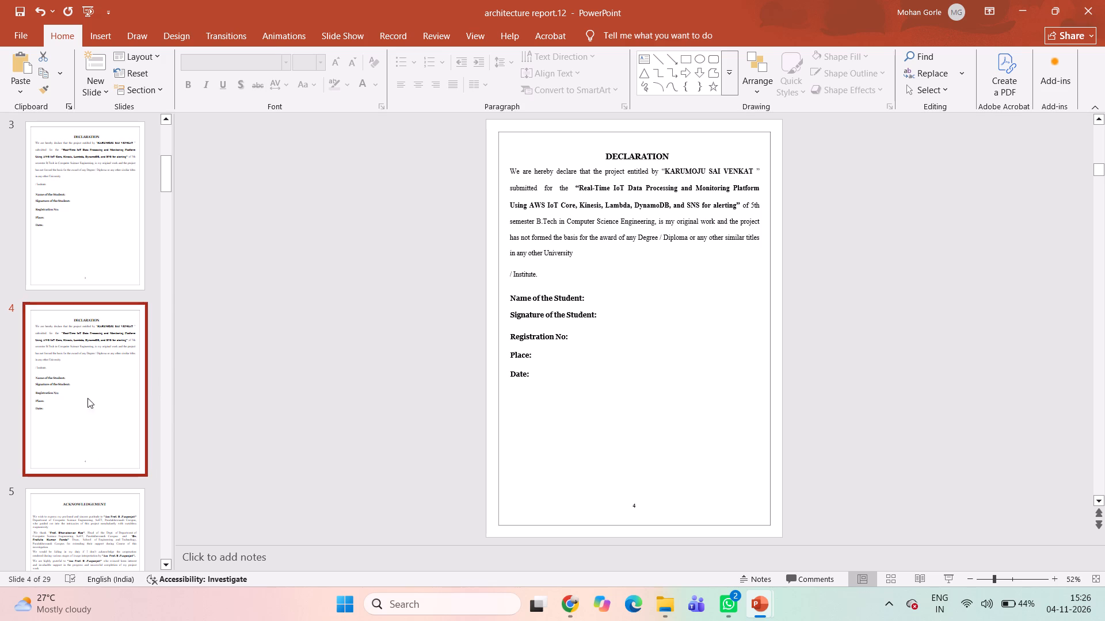
Set the page number at the foot of the duplicated Declaration slide to 3.
left_click(637, 503)
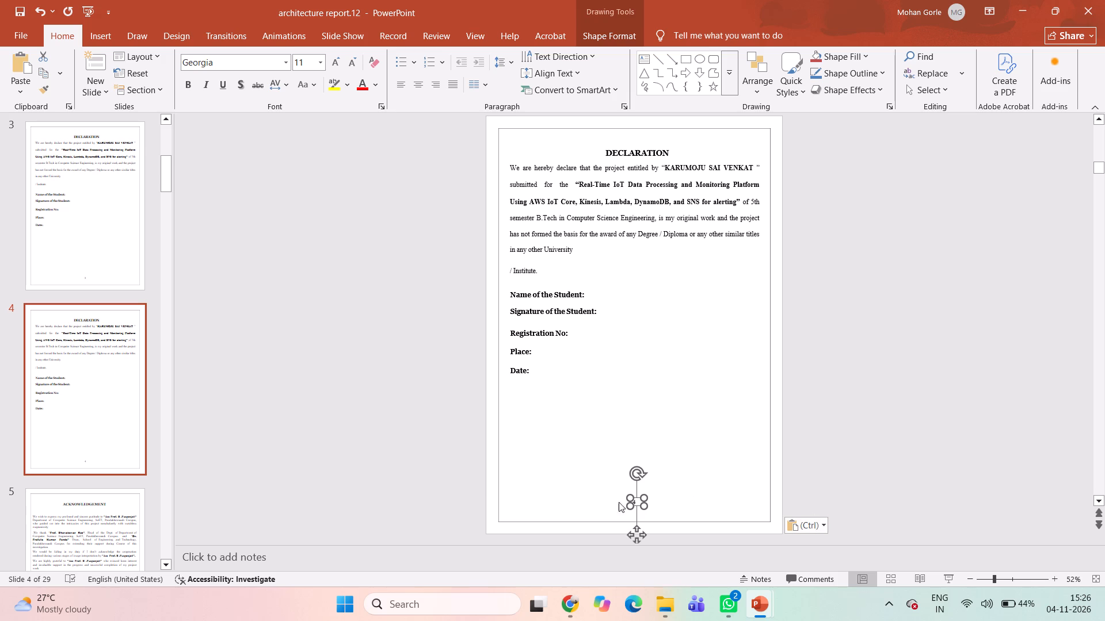
left_click(710, 538)
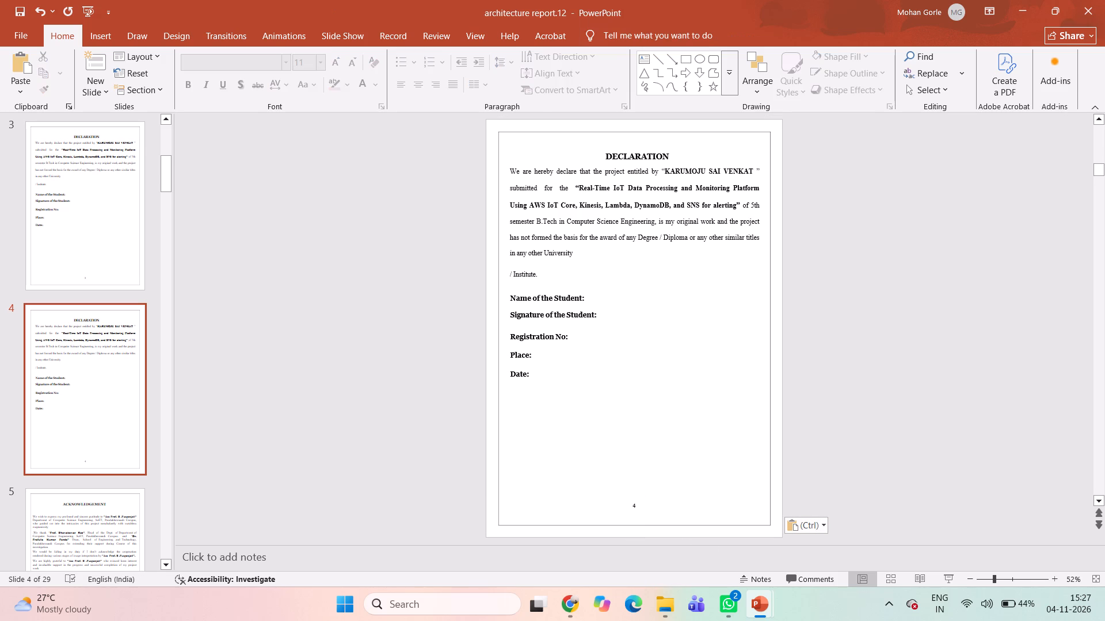
left_click(635, 506)
key("BackSpace")
key("3")
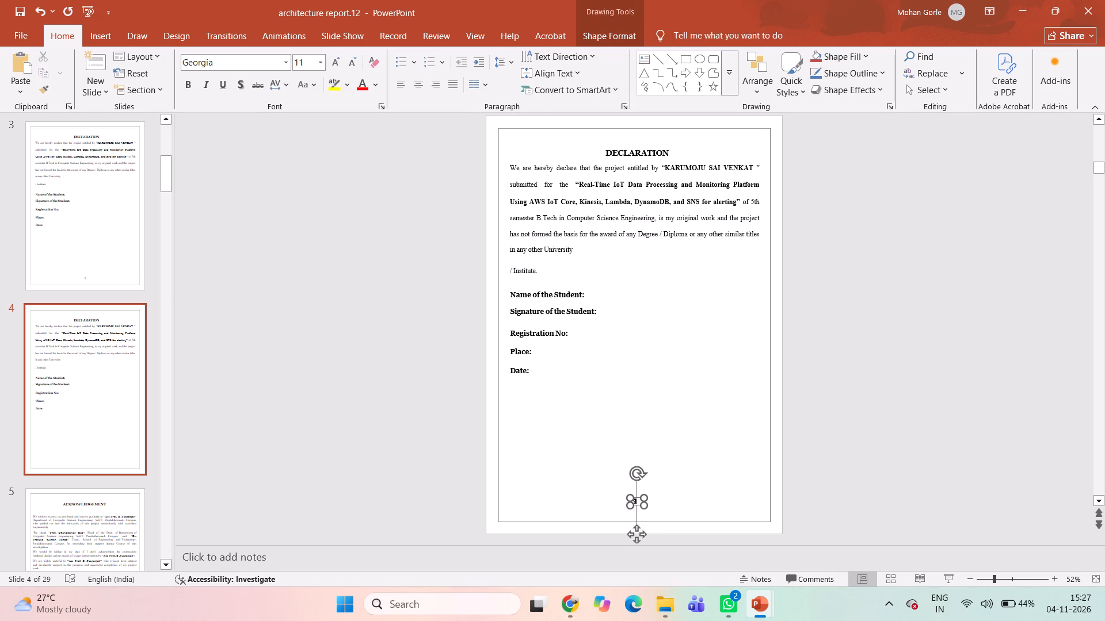
left_click(883, 462)
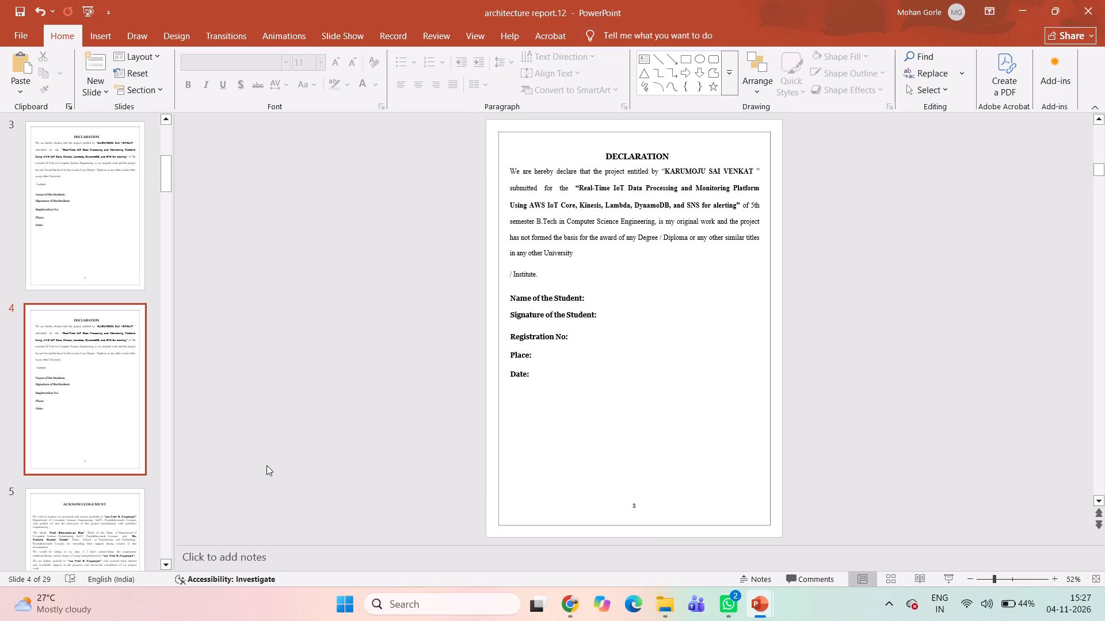
Duplicate the title slide directly after the original and select the copy.
scroll(124, 359, "up", 1)
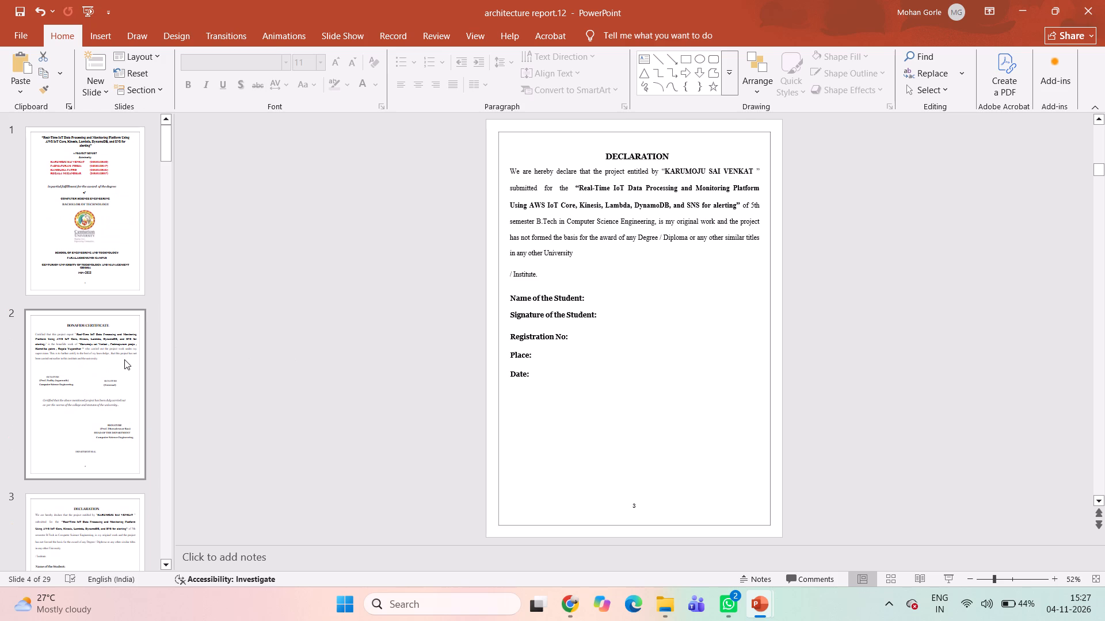
scroll(124, 359, "up", 1)
left_click(109, 245)
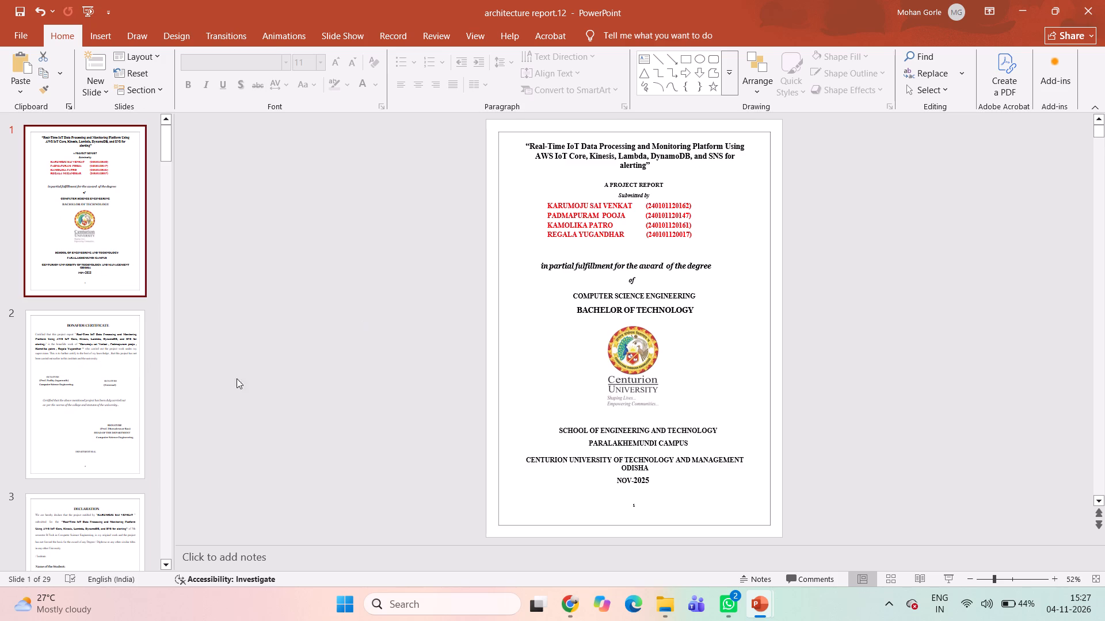
key("ctrl+c")
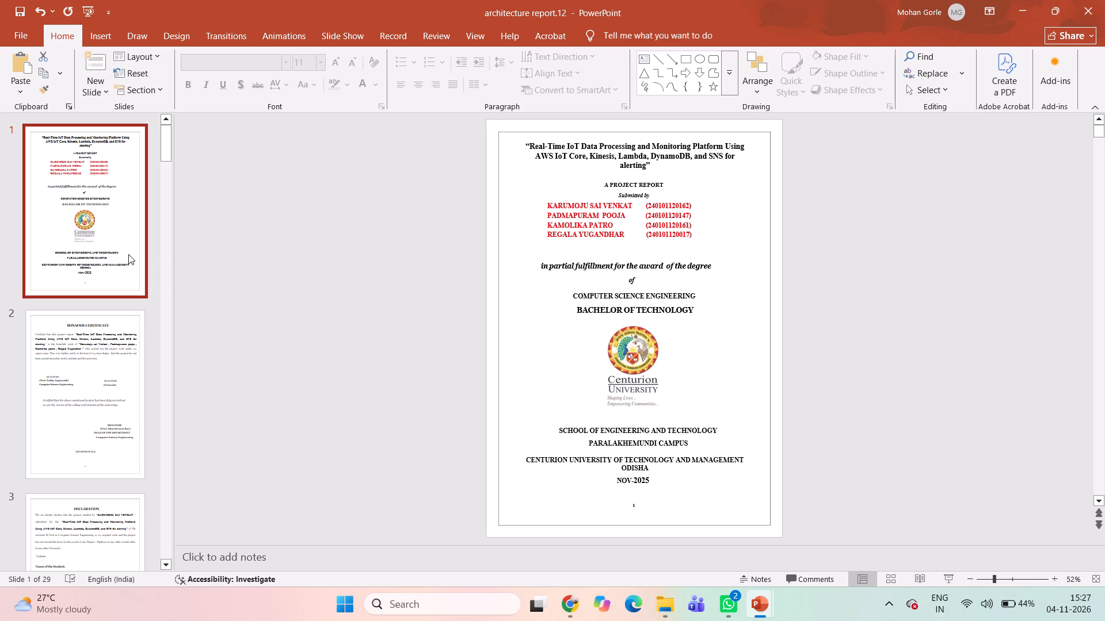
key("ctrl+v")
left_click(54, 412)
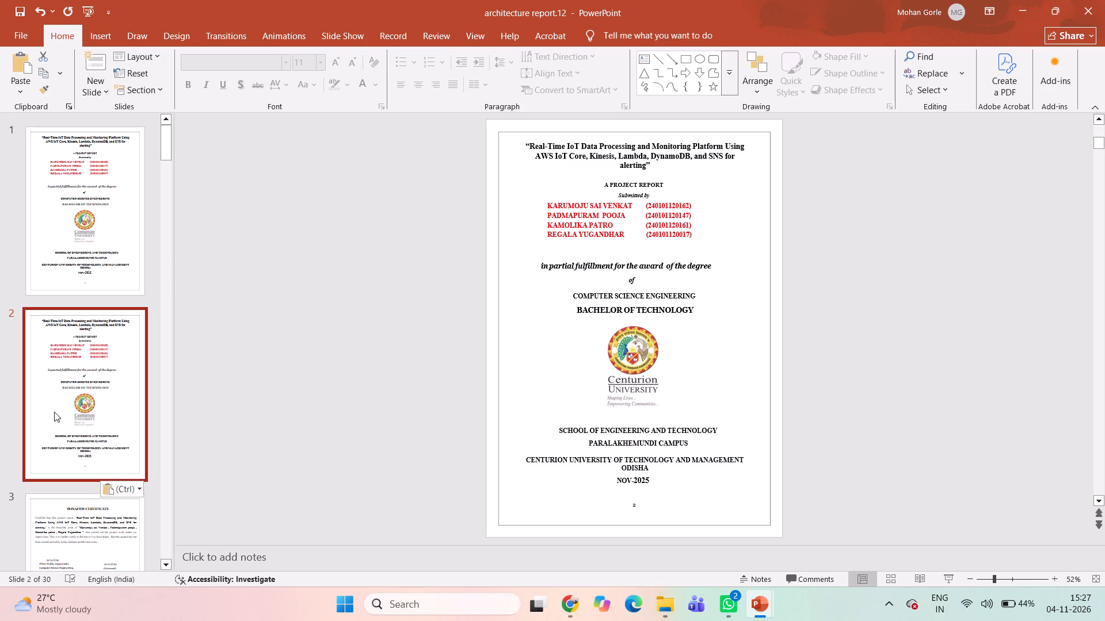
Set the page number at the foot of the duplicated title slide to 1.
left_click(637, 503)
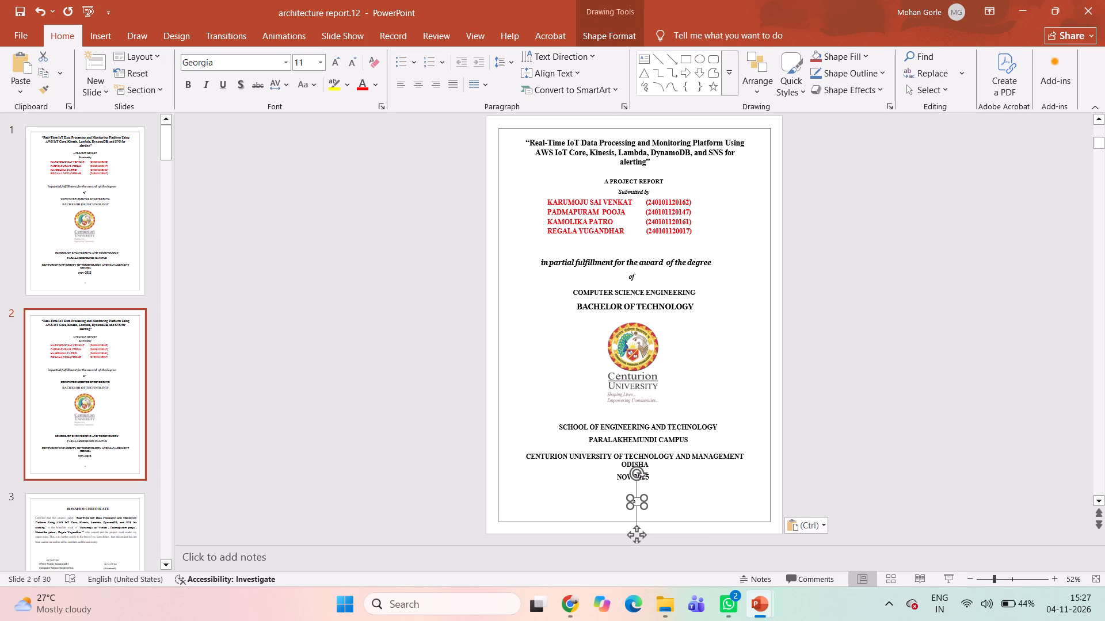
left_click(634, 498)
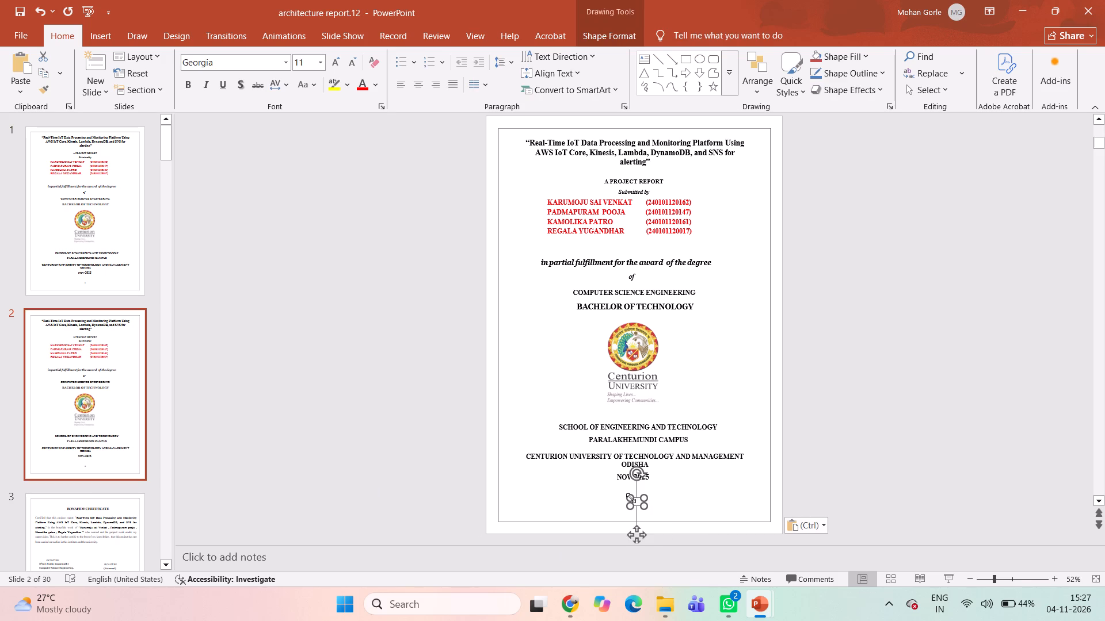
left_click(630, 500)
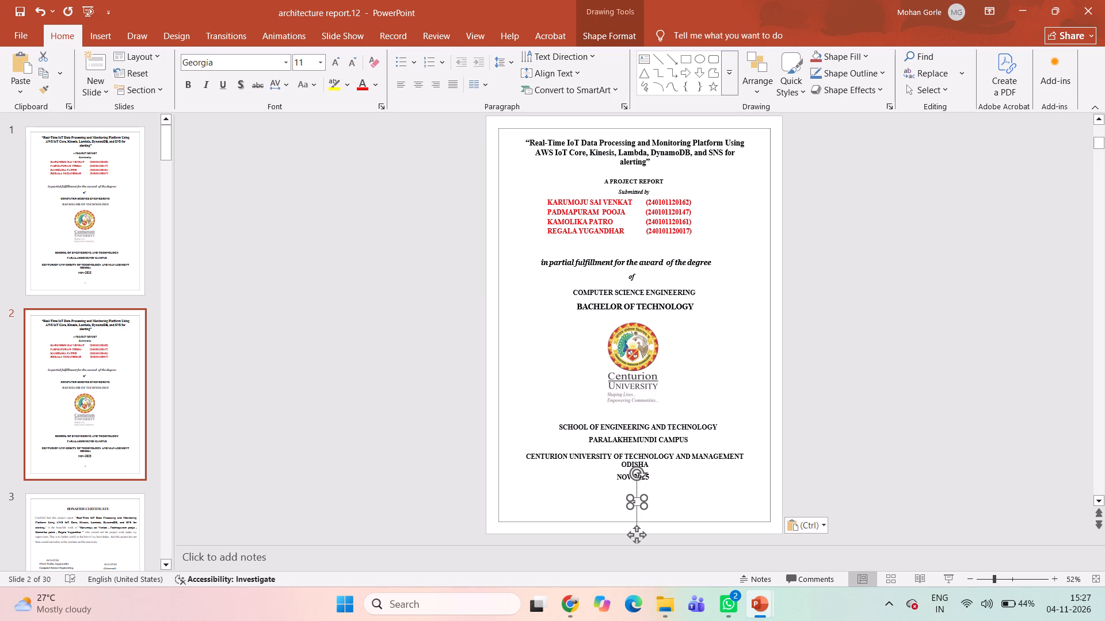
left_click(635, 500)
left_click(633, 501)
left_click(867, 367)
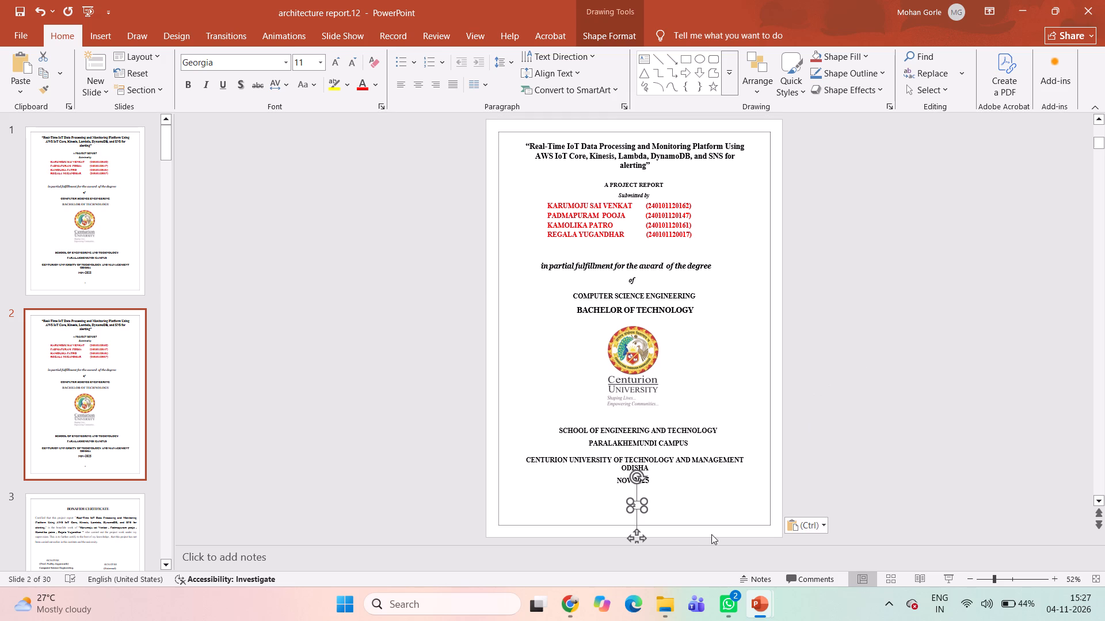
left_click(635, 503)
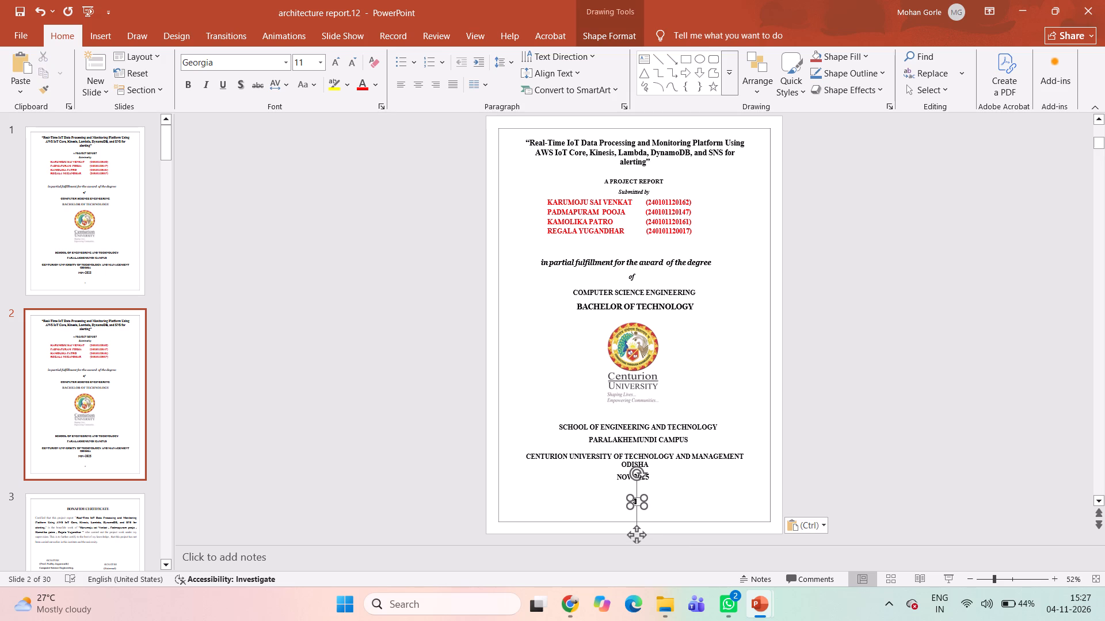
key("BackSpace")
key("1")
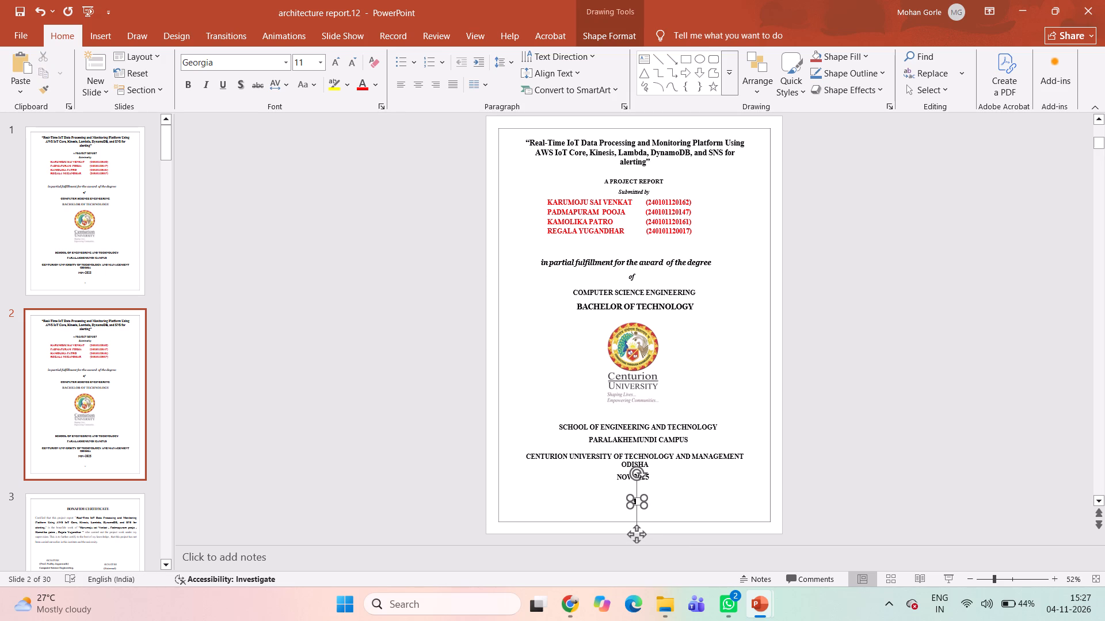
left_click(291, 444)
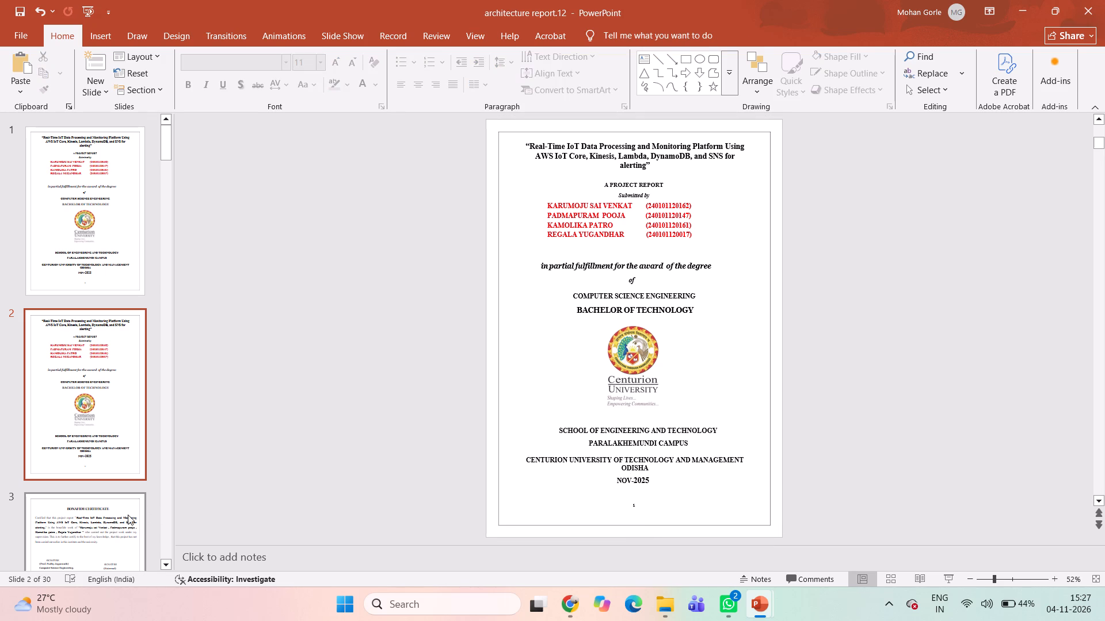
Check the page numbers on the slides from the Bonafide Certificate through the Acknowledgement, and go back to the title slide.
left_click(111, 513)
scroll(111, 513, "down", 1)
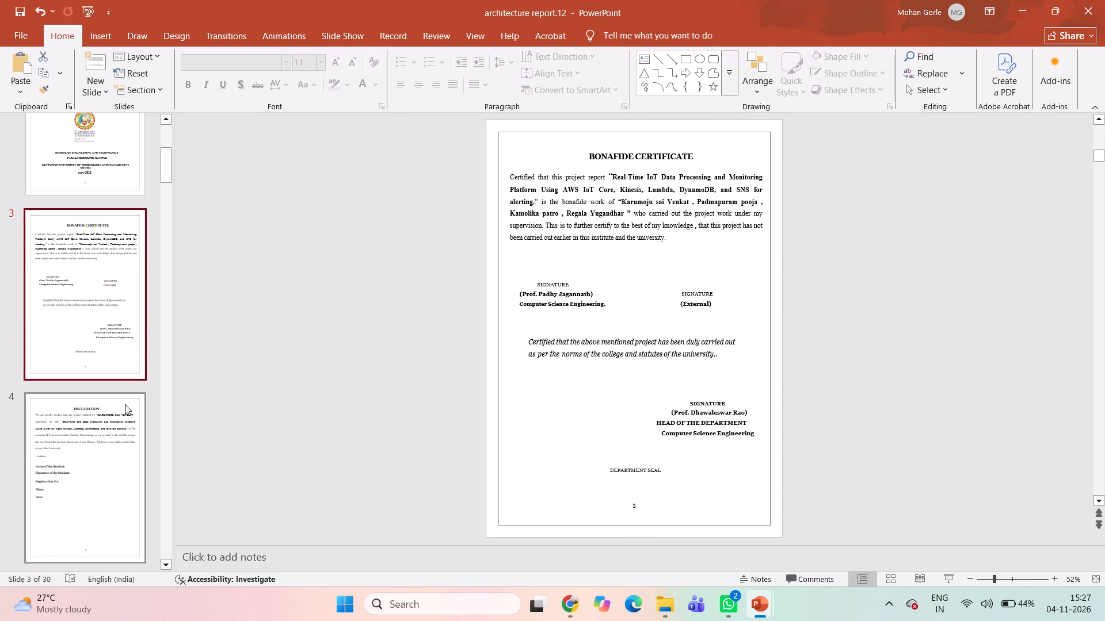
left_click(106, 308)
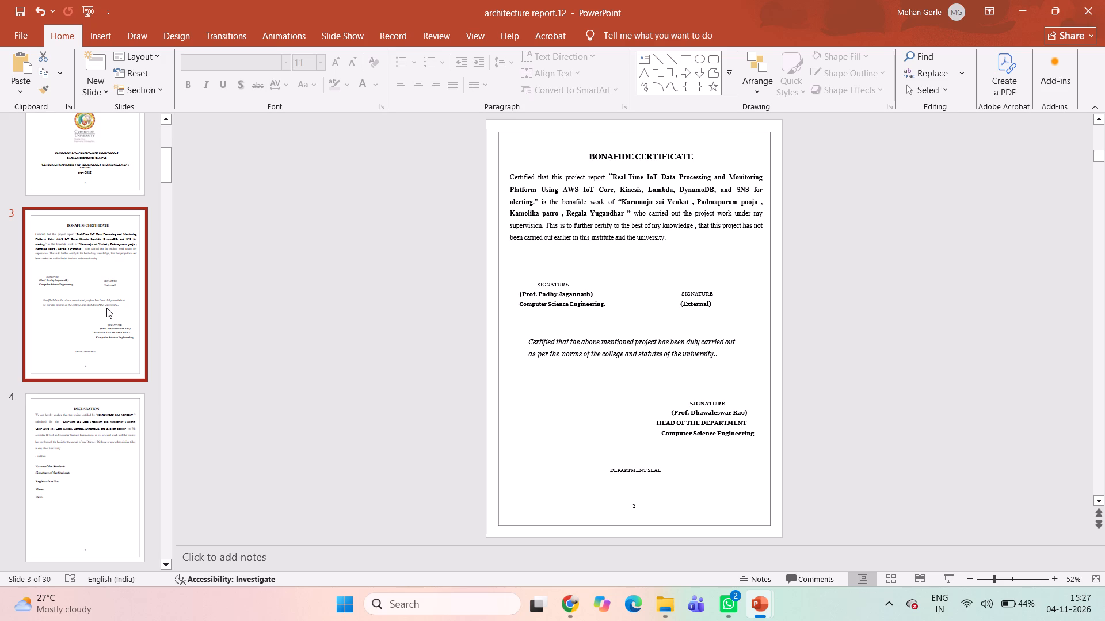
key("Down")
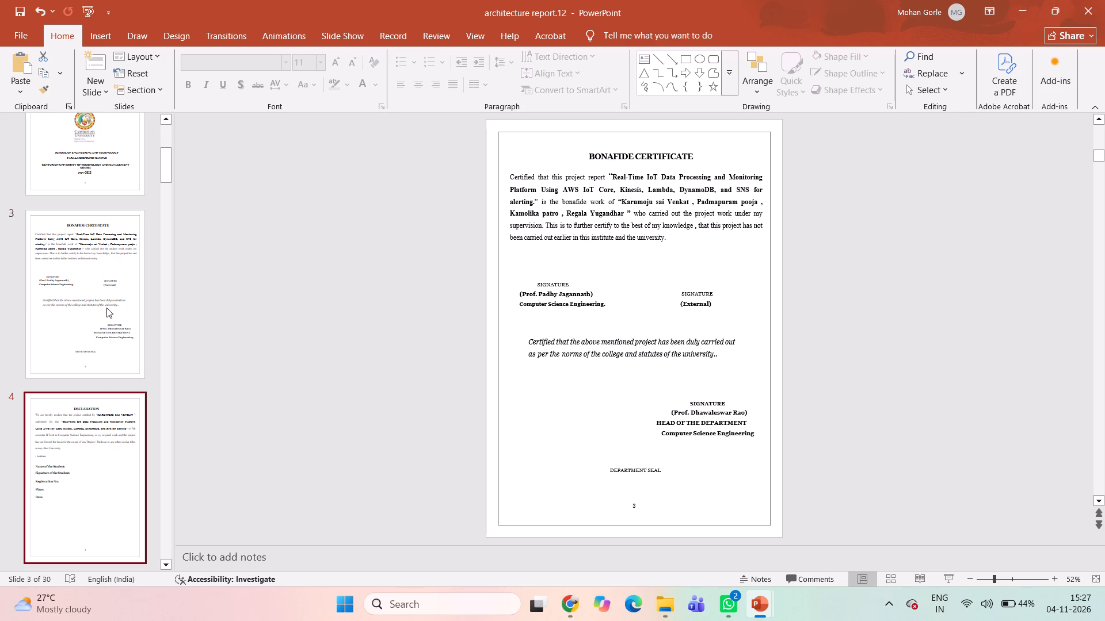
key("Down")
key("Down")
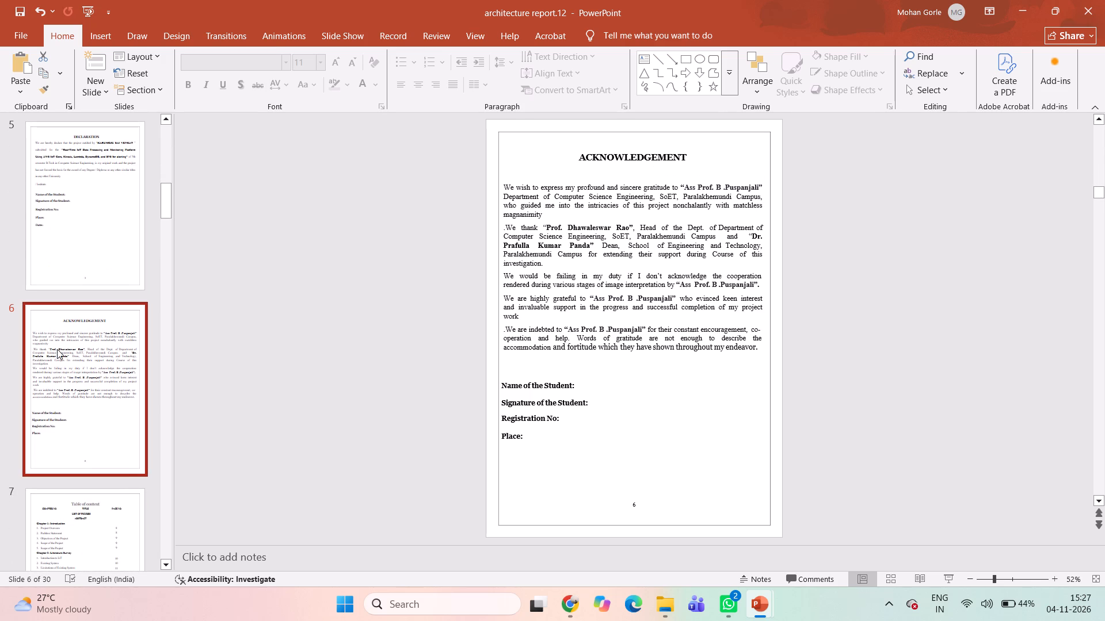
scroll(56, 340, "up", 8)
left_click(110, 254)
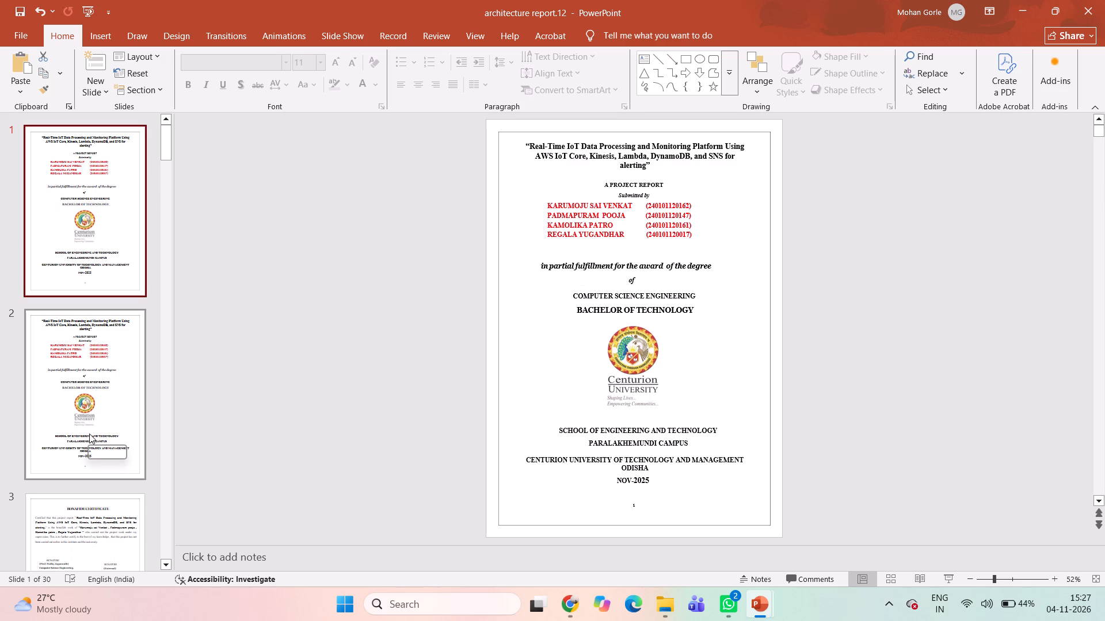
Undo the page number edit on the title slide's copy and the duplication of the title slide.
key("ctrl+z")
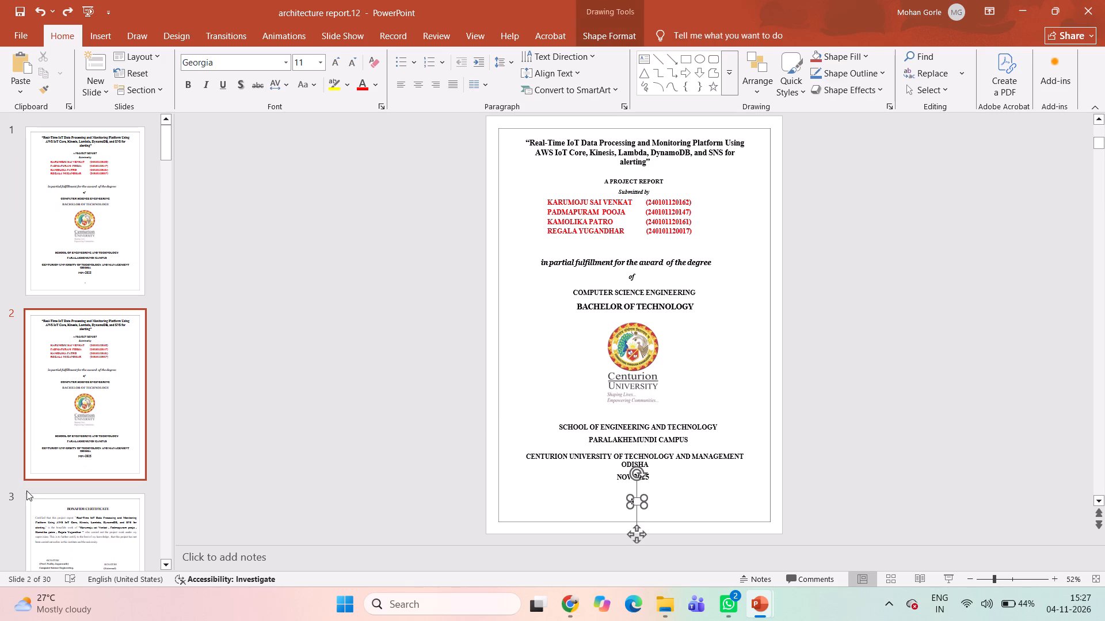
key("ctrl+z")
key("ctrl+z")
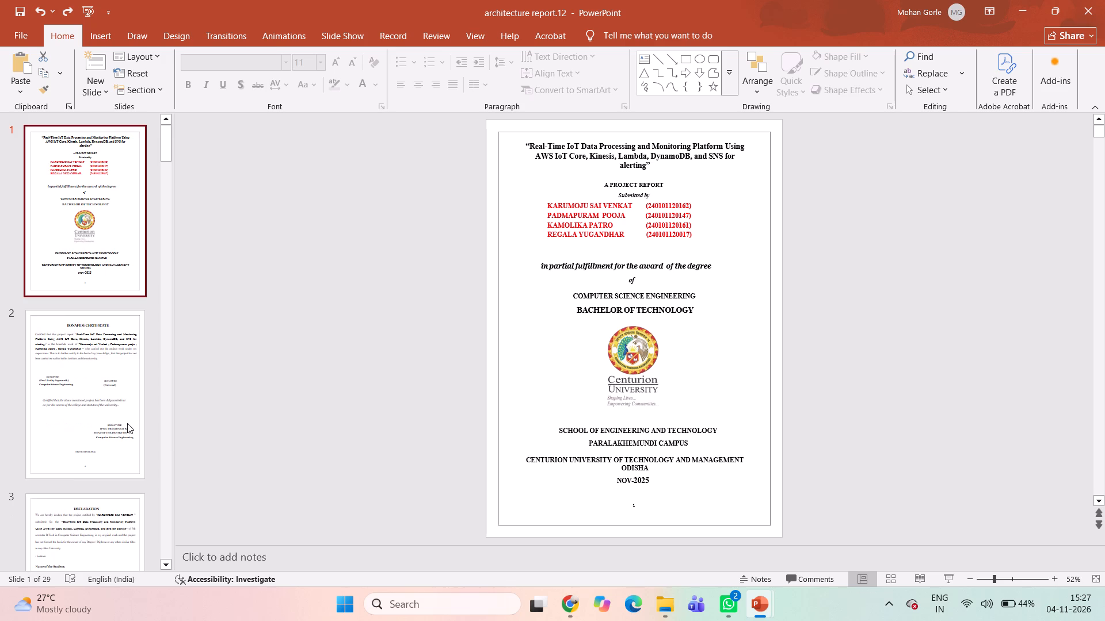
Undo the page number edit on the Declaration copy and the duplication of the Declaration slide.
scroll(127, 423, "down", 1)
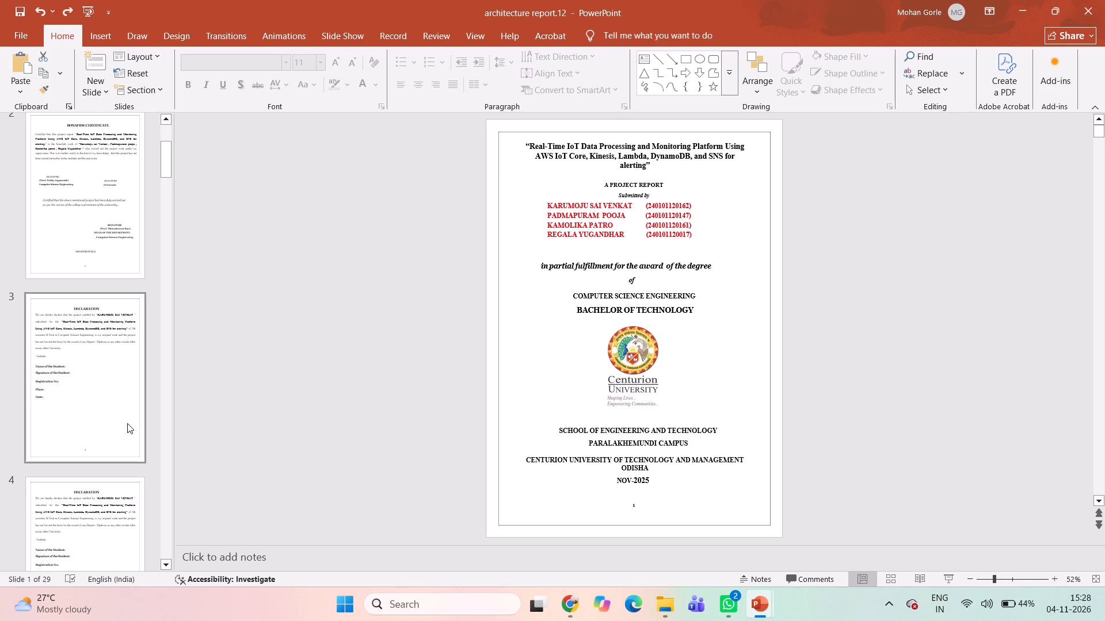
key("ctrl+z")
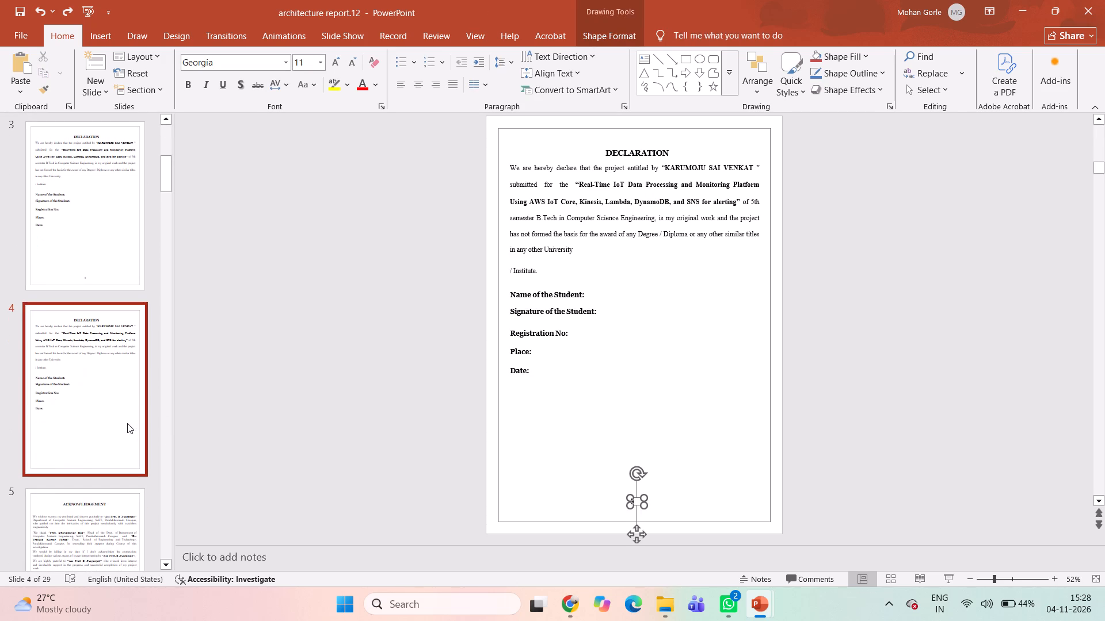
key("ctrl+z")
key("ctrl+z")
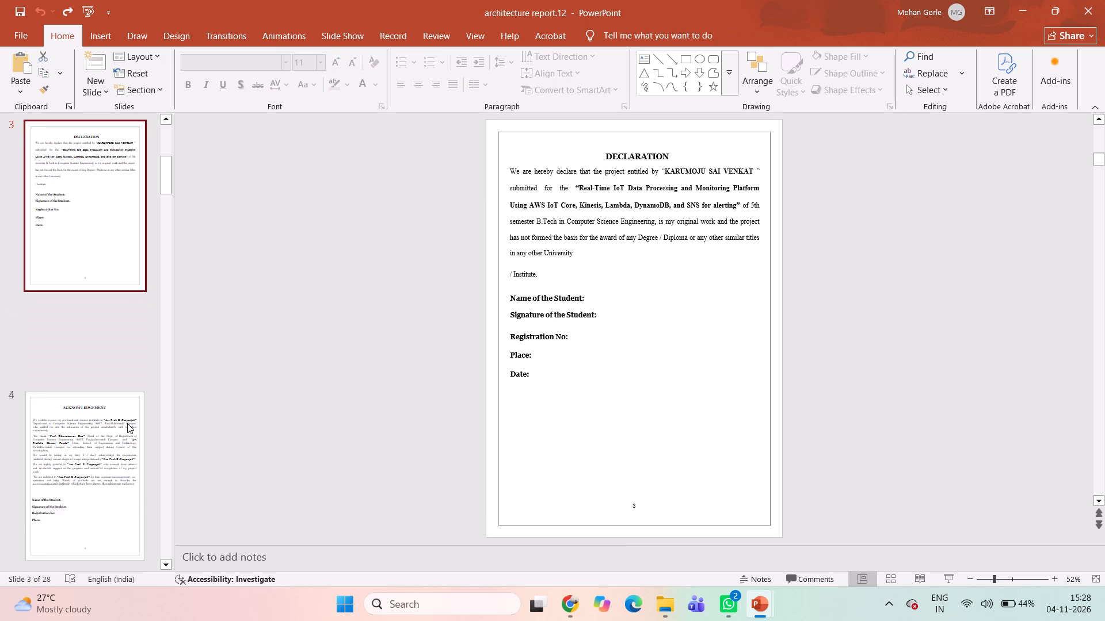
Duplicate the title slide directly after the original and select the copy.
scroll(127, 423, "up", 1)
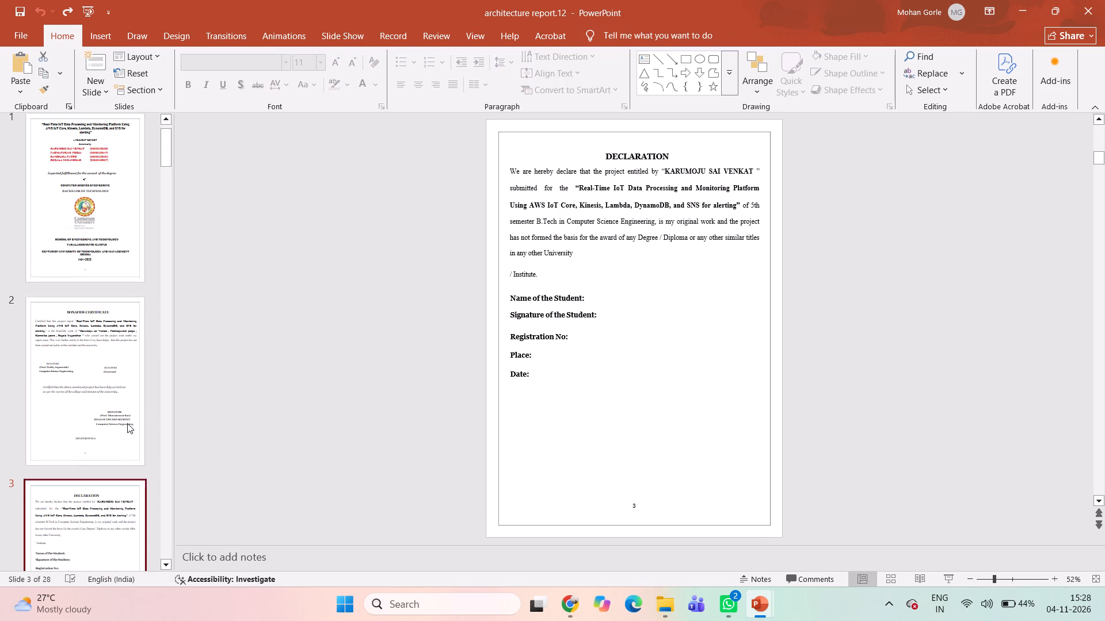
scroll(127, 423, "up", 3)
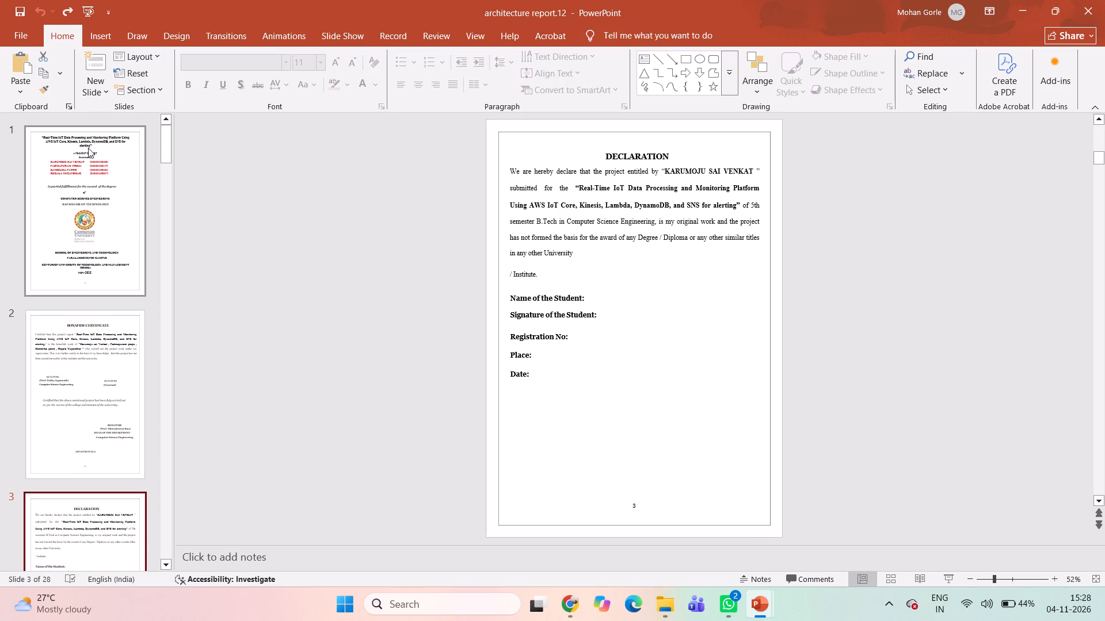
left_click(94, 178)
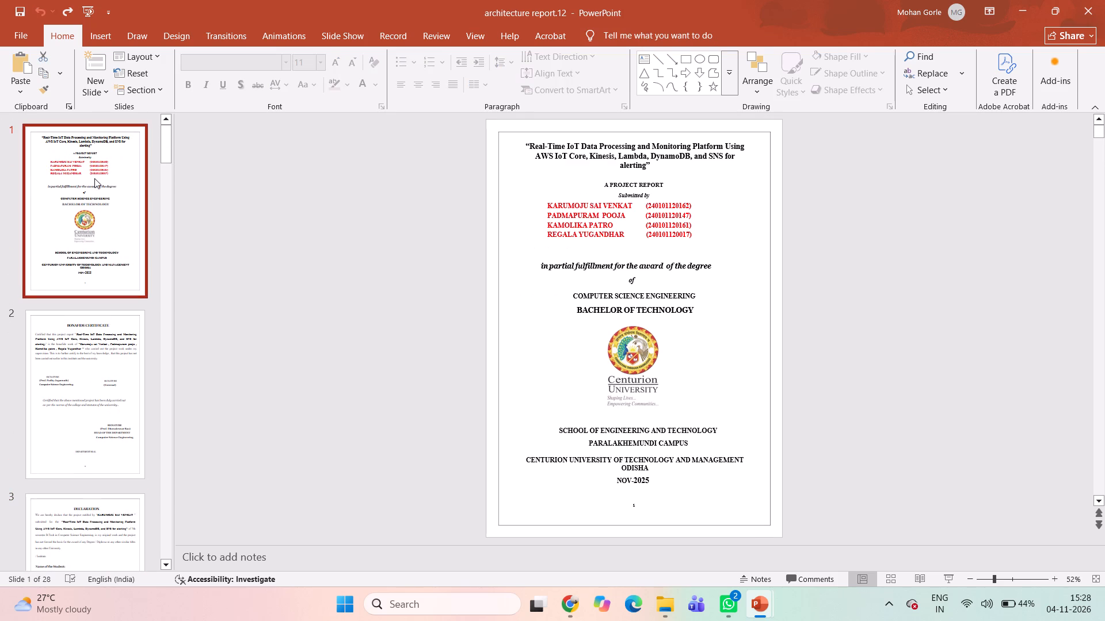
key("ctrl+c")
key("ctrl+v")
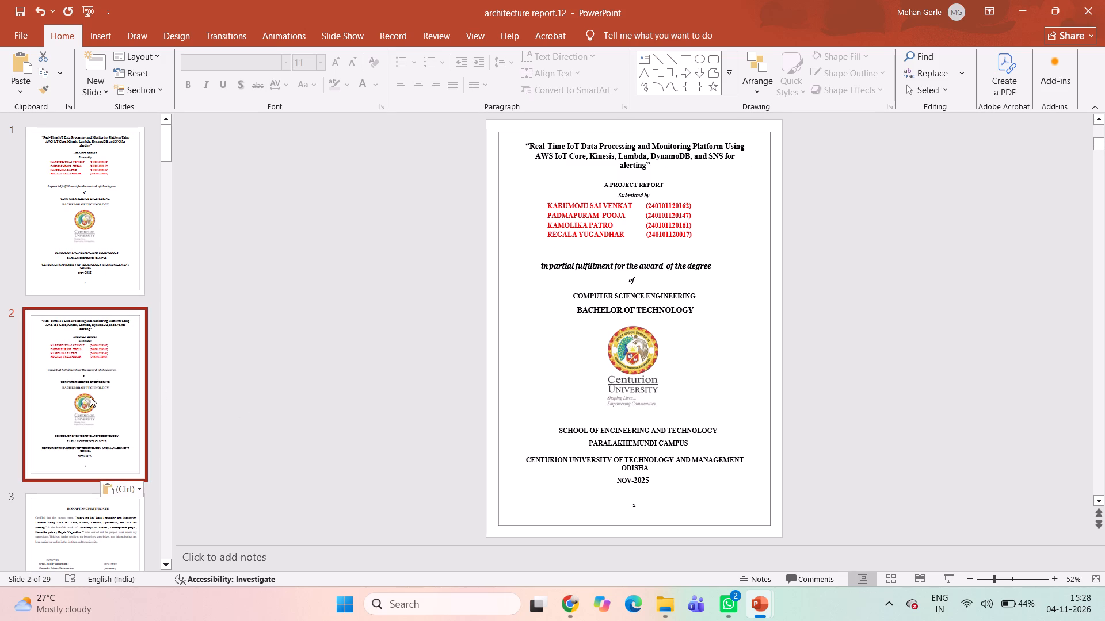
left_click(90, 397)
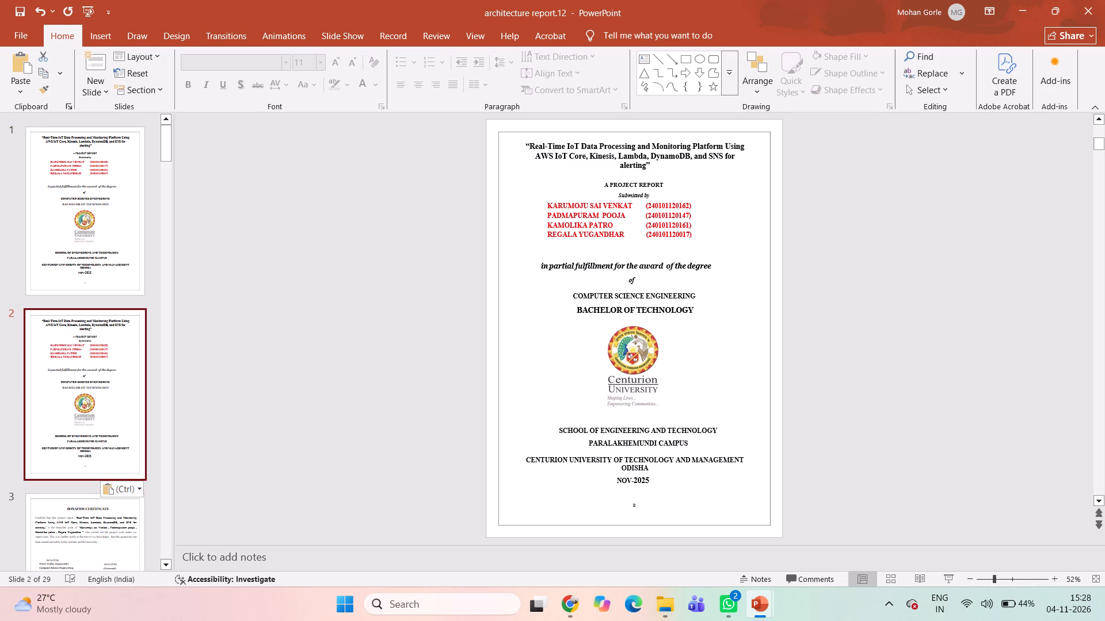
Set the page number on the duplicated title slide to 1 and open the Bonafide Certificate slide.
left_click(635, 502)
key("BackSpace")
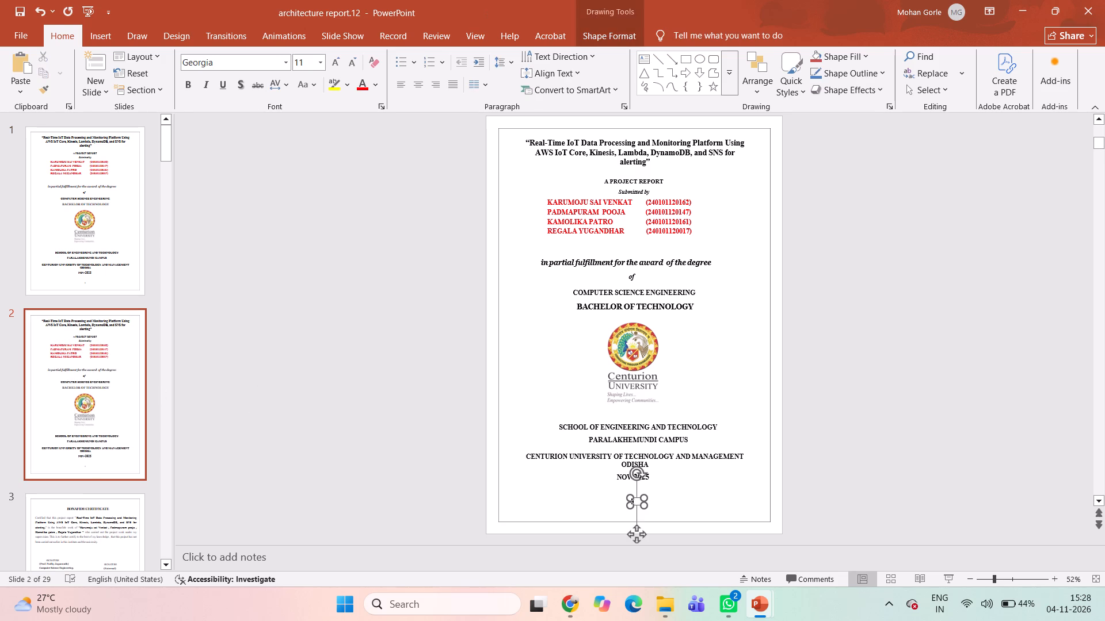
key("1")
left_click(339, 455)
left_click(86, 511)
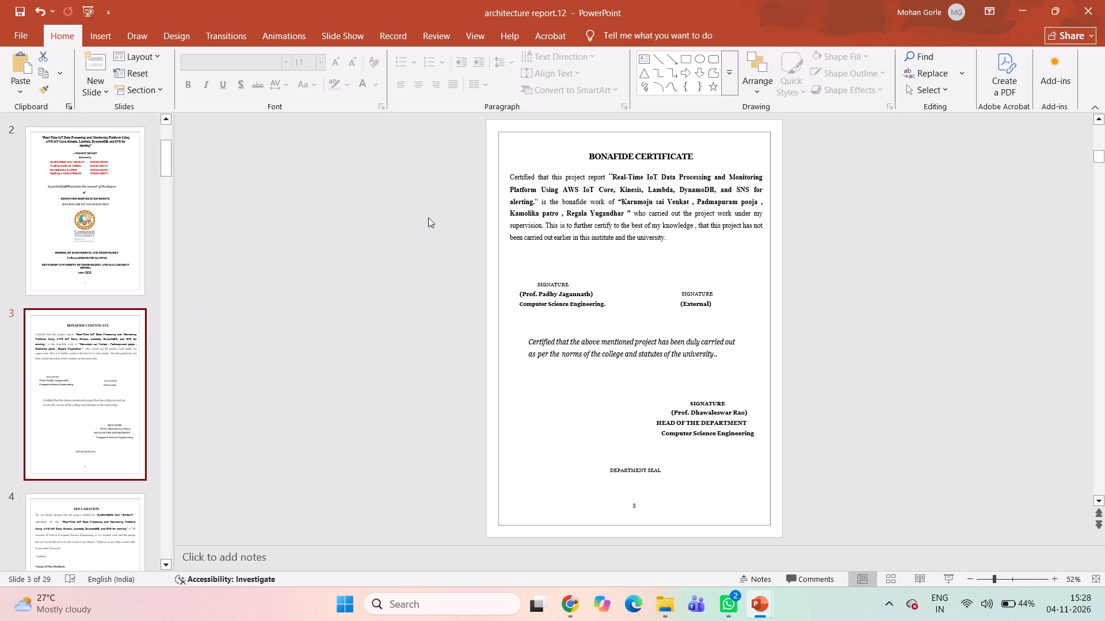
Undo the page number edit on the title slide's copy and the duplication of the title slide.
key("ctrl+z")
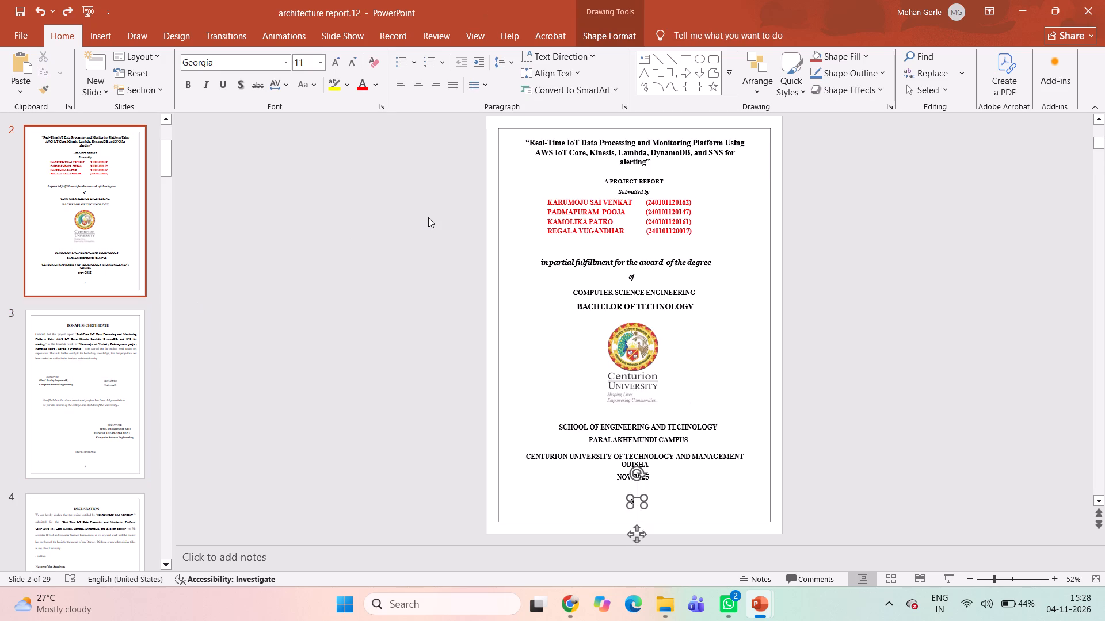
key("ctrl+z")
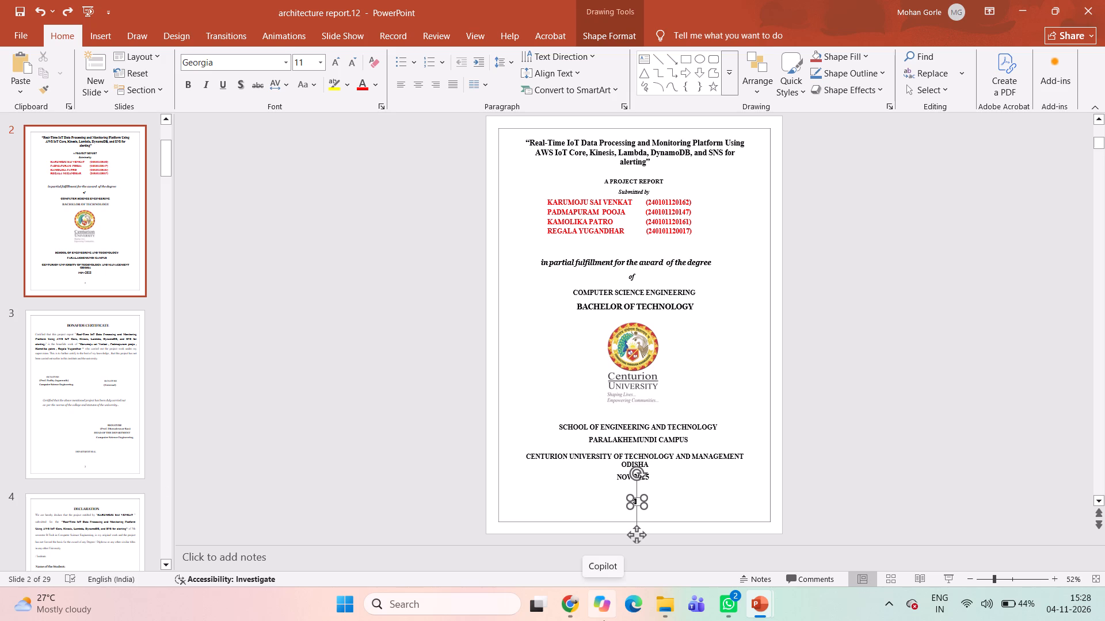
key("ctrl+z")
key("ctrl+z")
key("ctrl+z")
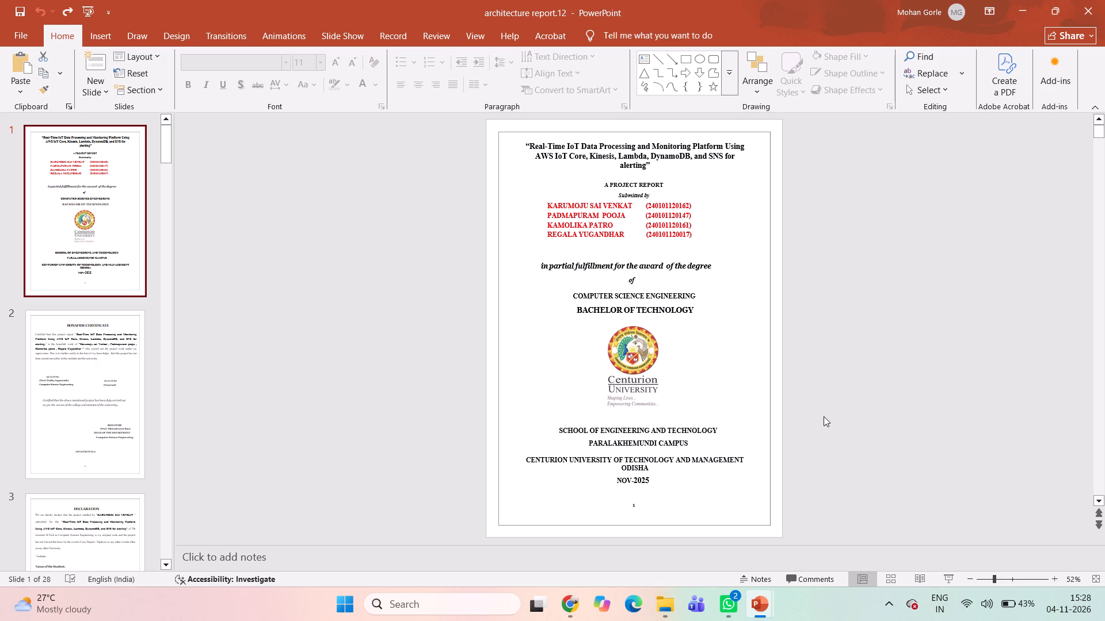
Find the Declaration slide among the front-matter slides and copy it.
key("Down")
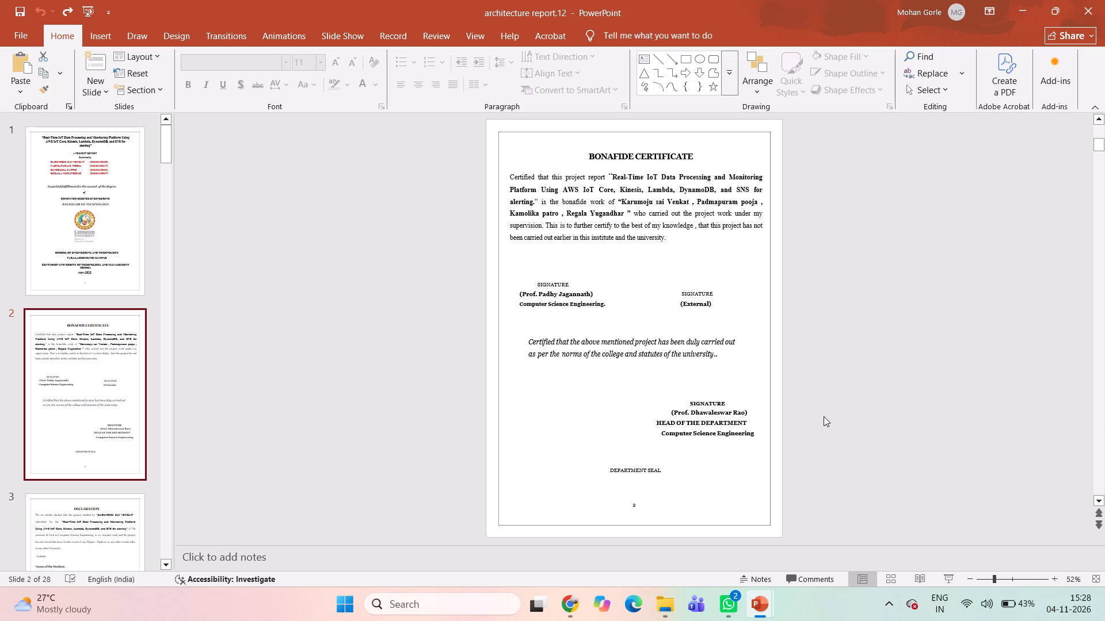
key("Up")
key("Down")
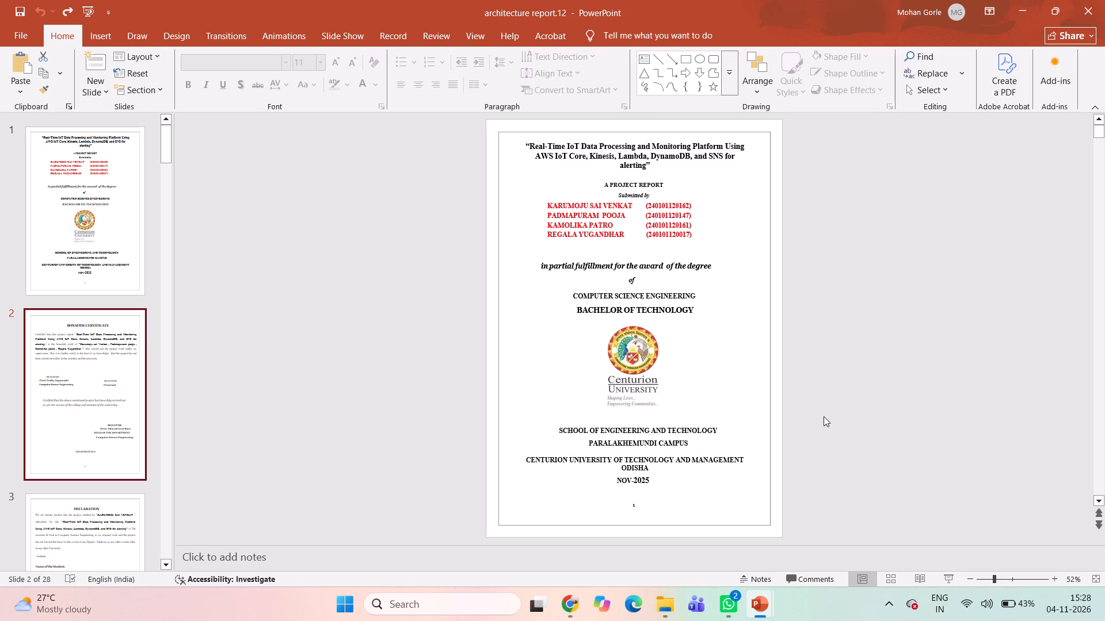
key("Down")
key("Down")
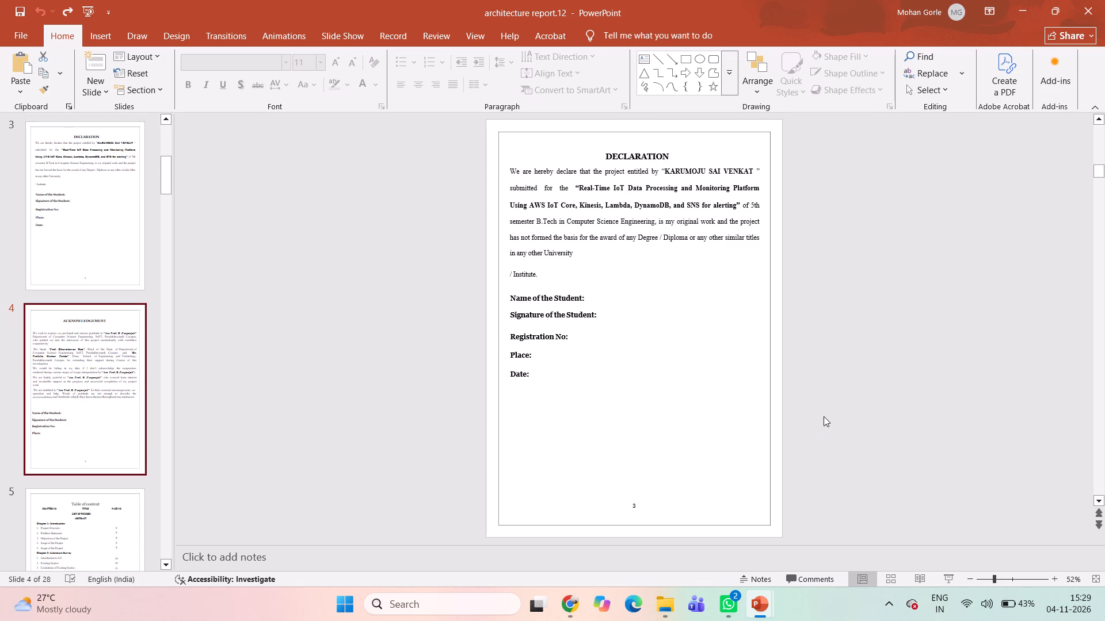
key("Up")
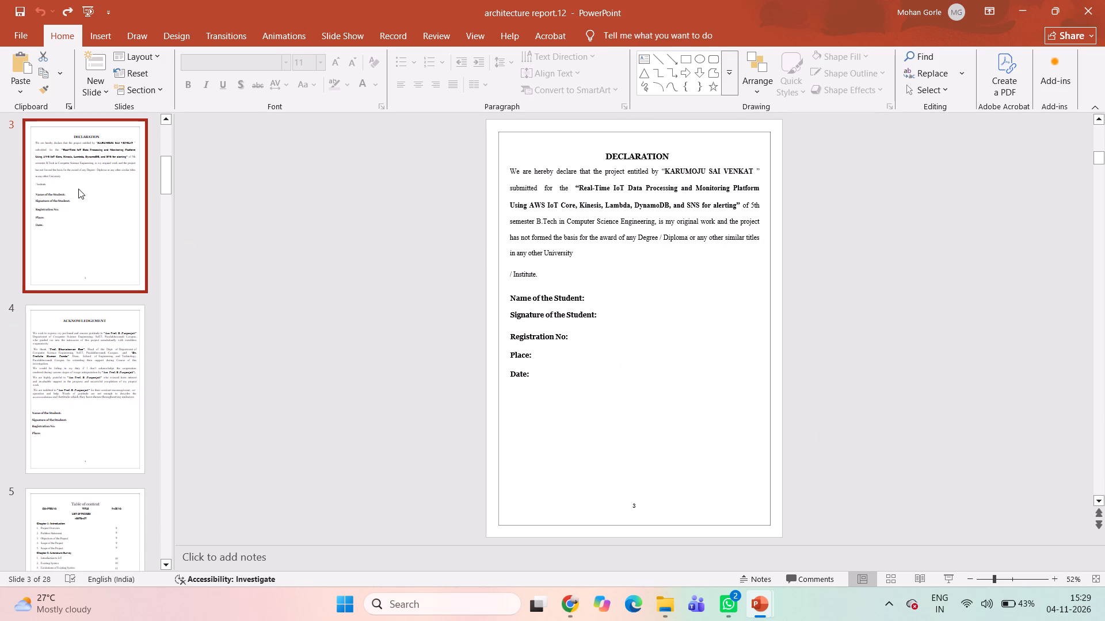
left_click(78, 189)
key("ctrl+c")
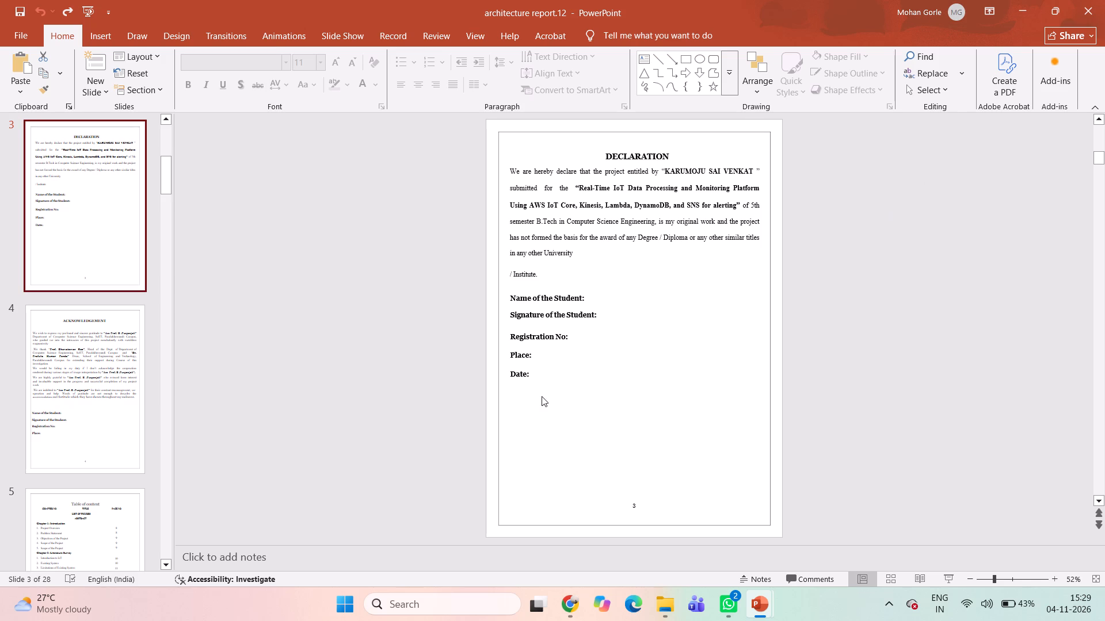
Look through the remaining report slides to the end, checking the closing pages around References.
key("Down")
key("Down")
key("Down")
key("Down")
key("Down")
key("Down")
key("Down")
key("Down")
key("Down")
key("Down")
key("Down")
key("Down")
key("Down")
key("Down")
key("Down")
key("Down")
key("Down")
key("Down")
key("Down")
key("Down")
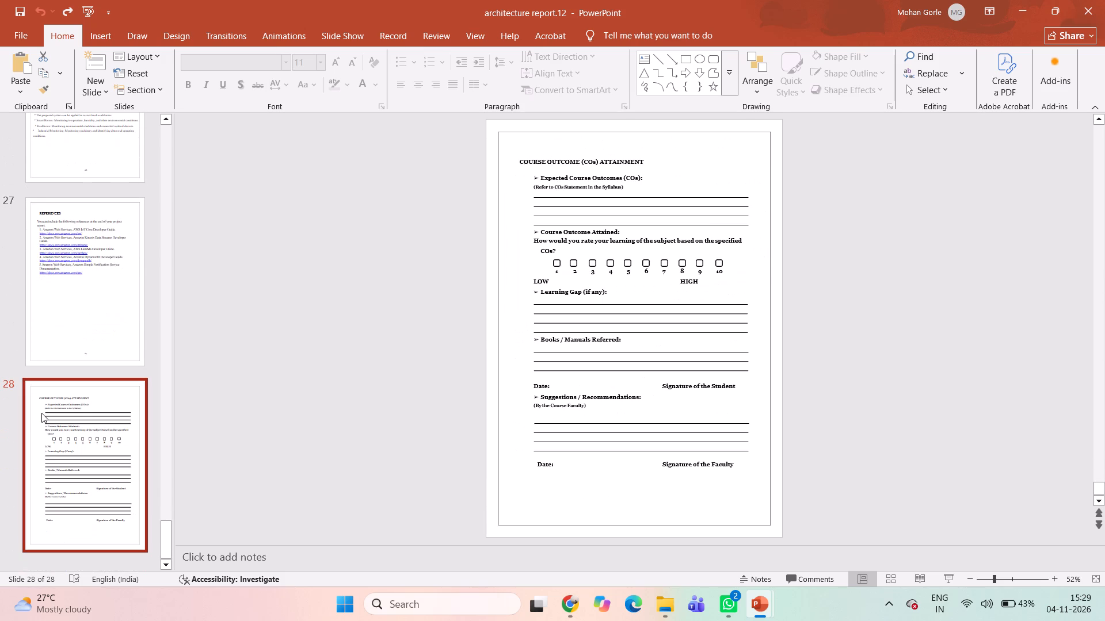
key("Up")
key("Up")
key("Down")
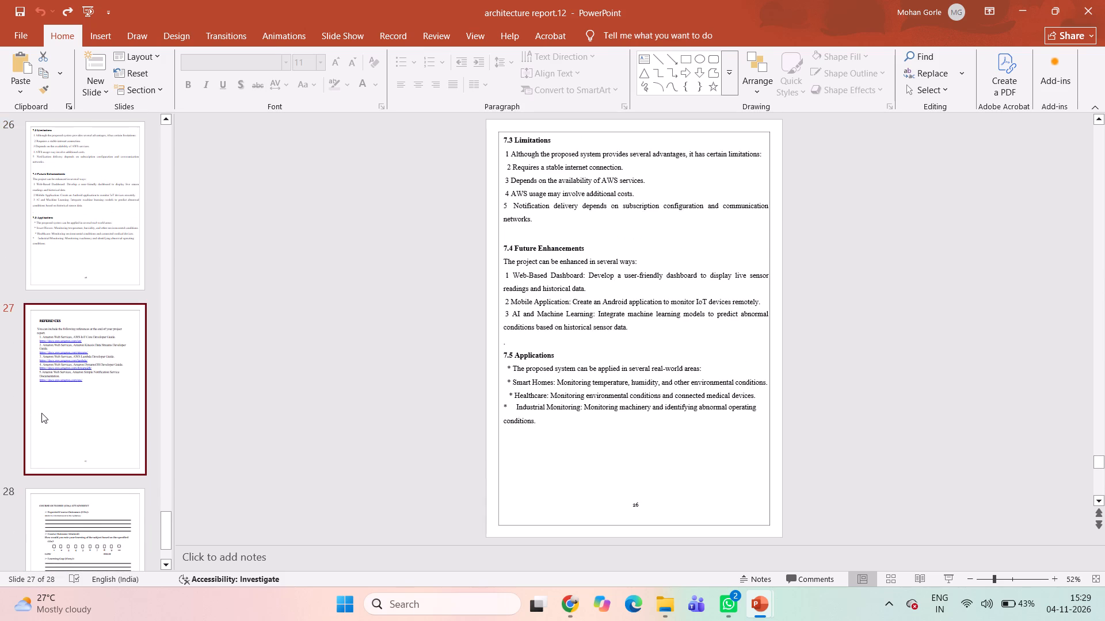
Switch to the SECURITY PR (1) presentation and copy the Assessment slide, slide 64, near its end.
key("alt+Tab")
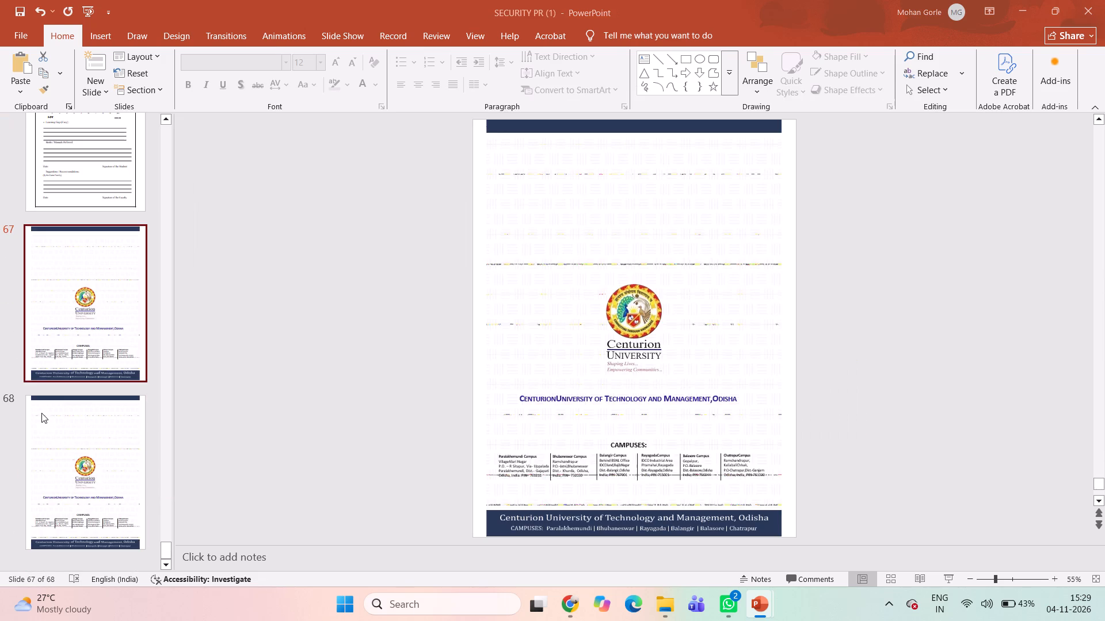
key("Up")
key("Up")
key("Up")
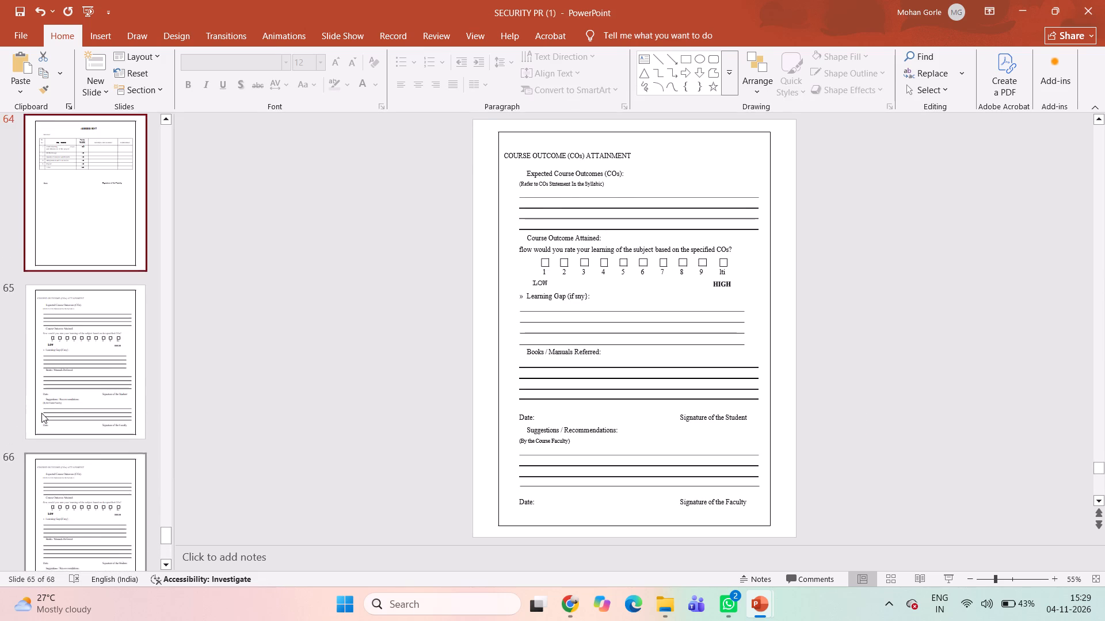
key("Up")
key("Up")
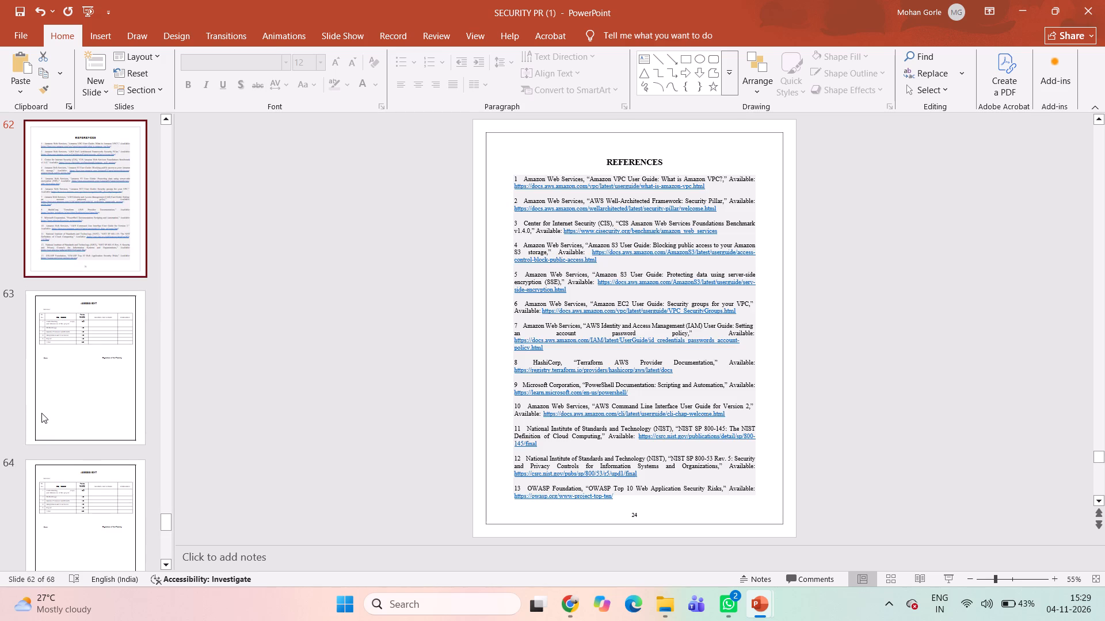
key("Down")
key("Down")
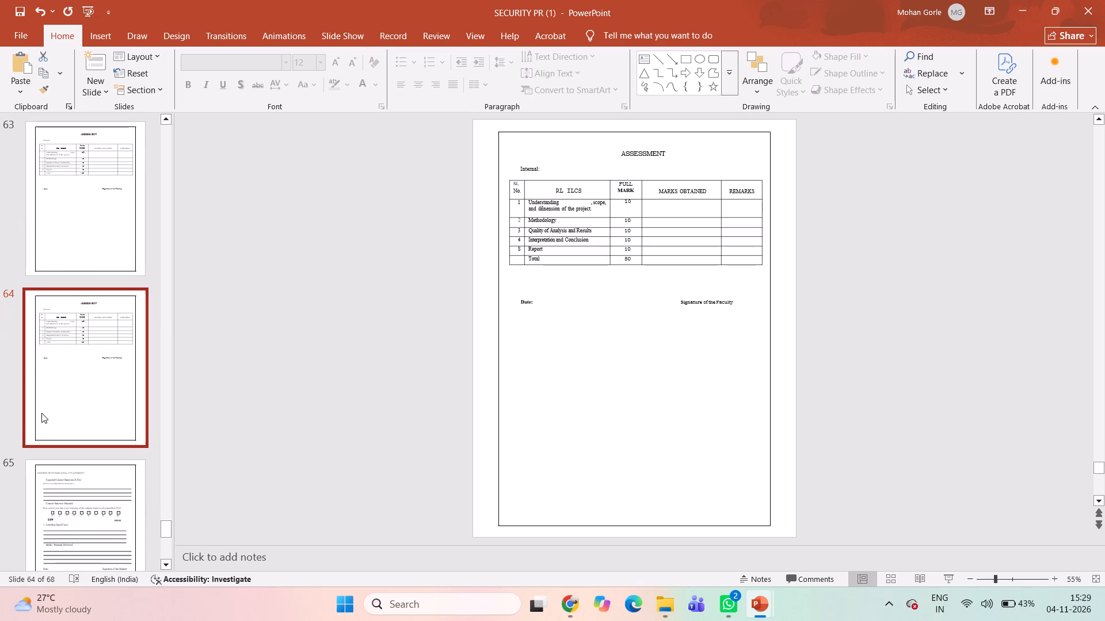
key("ctrl+c")
Return to architecture report.12 and delete its final Course Outcome (COs) Attainment slide, keeping the References slide.
key("alt+Tab")
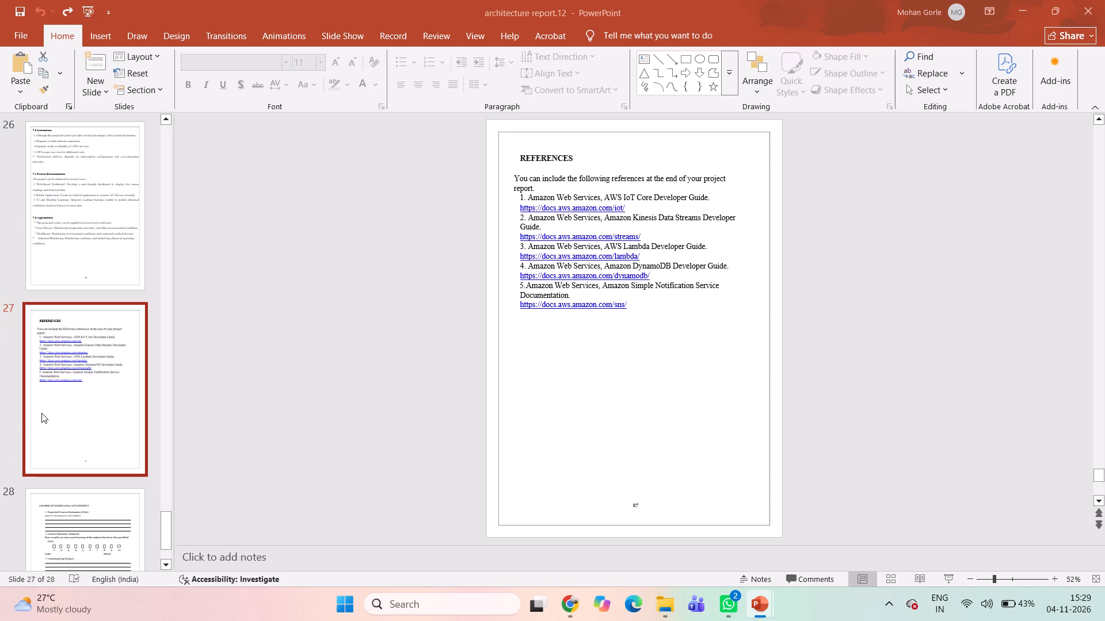
left_click(99, 425)
left_click(78, 507)
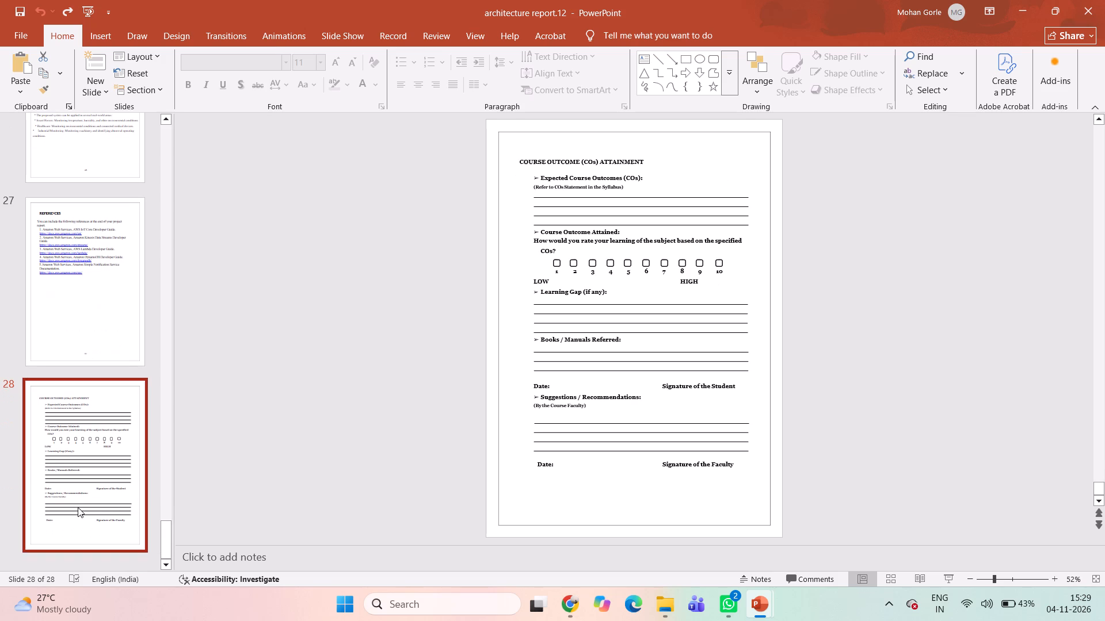
key("BackSpace")
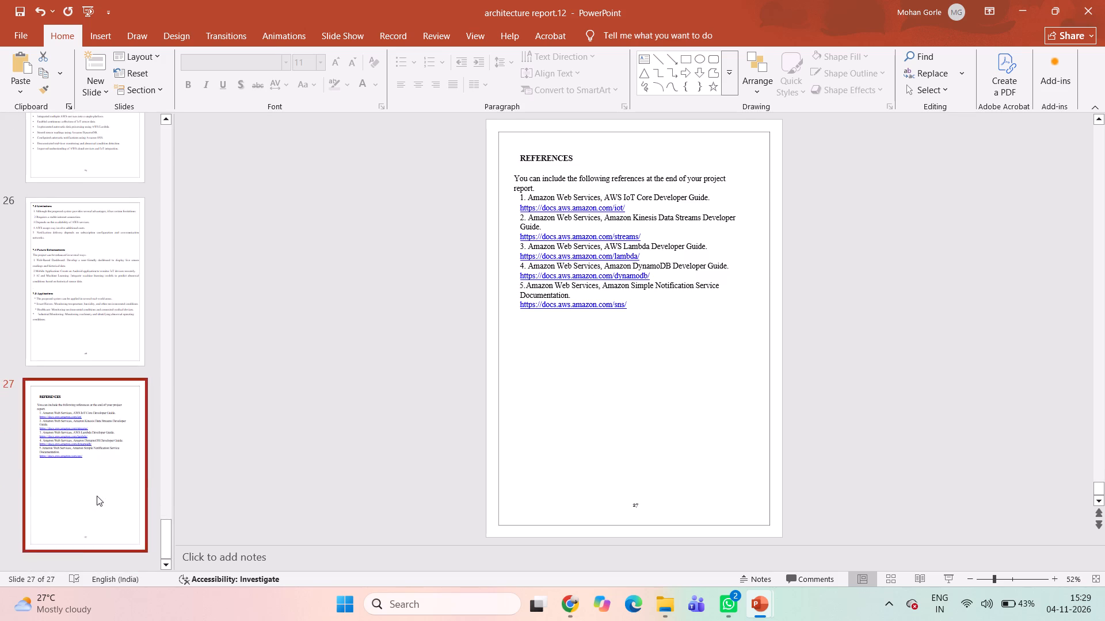
key("BackSpace")
key("ctrl+z")
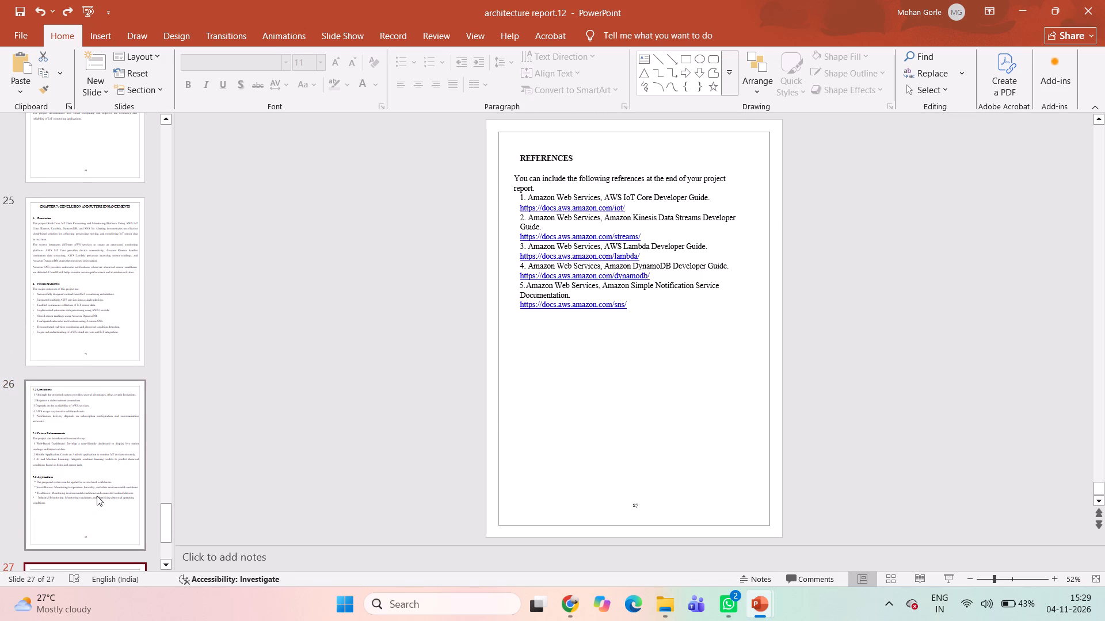
Paste the copied Assessment slide at the end of the report, after References.
key("Down")
key("Down")
key("Down")
scroll(97, 496, "down", 3)
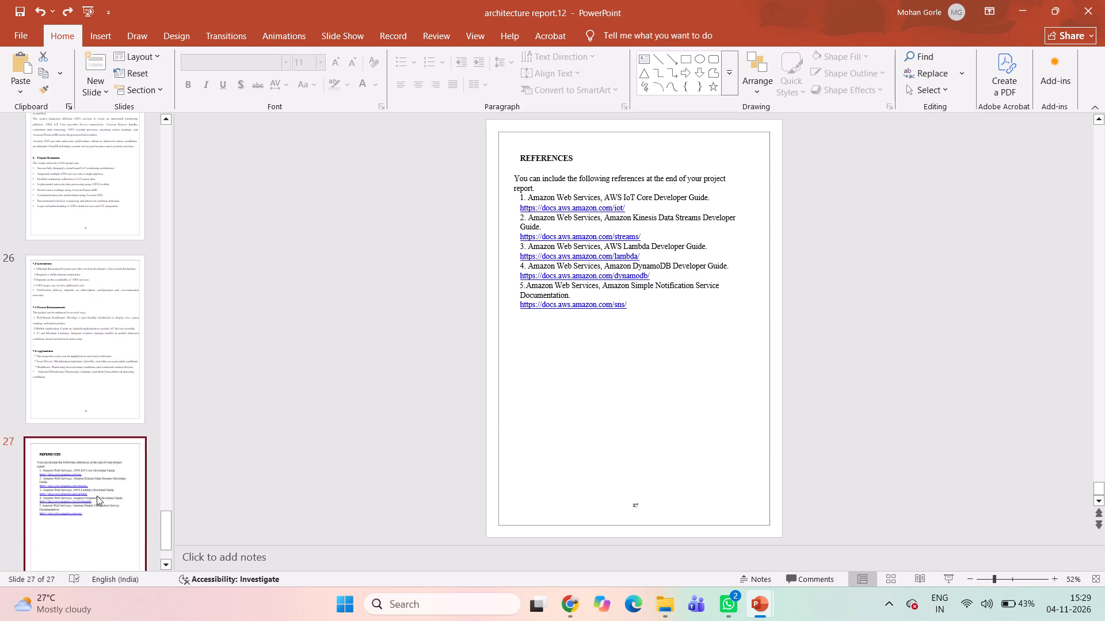
scroll(97, 496, "down", 3)
key("ctrl+v")
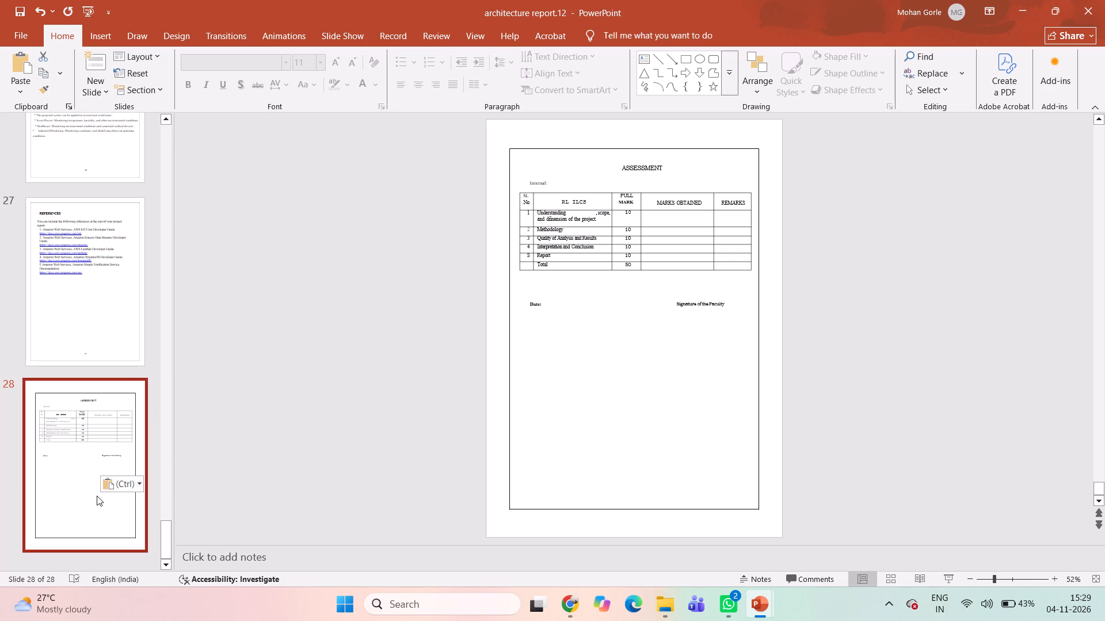
Copy the Course Outcome (COs) Attainment slide from SECURITY PR (1) and paste it after the Assessment slide in architecture report.12.
key("super+Tab")
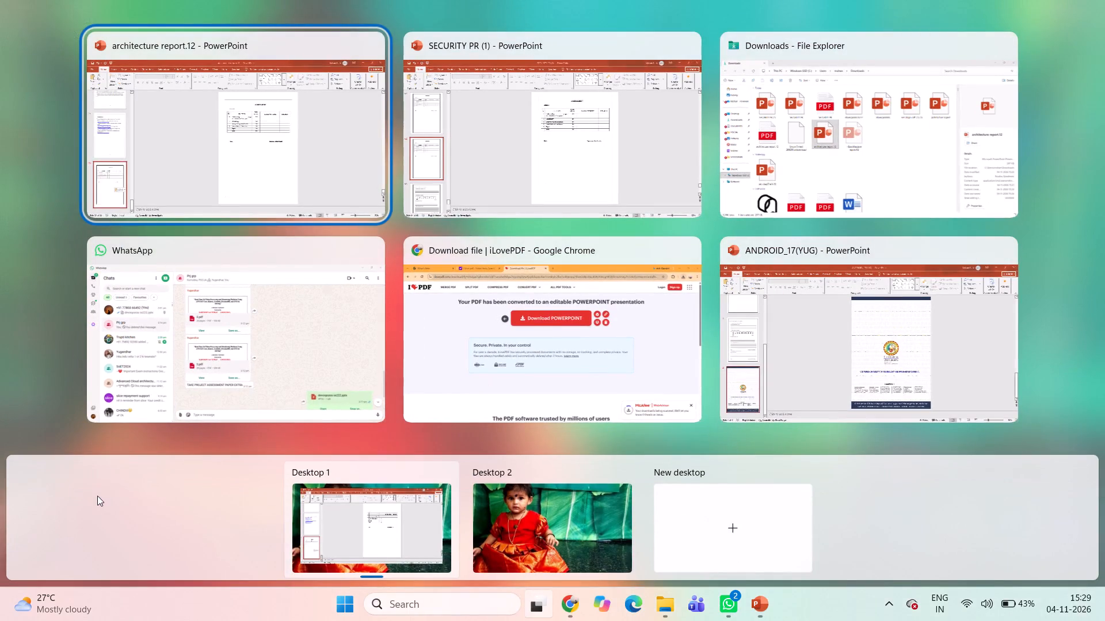
left_click(97, 496)
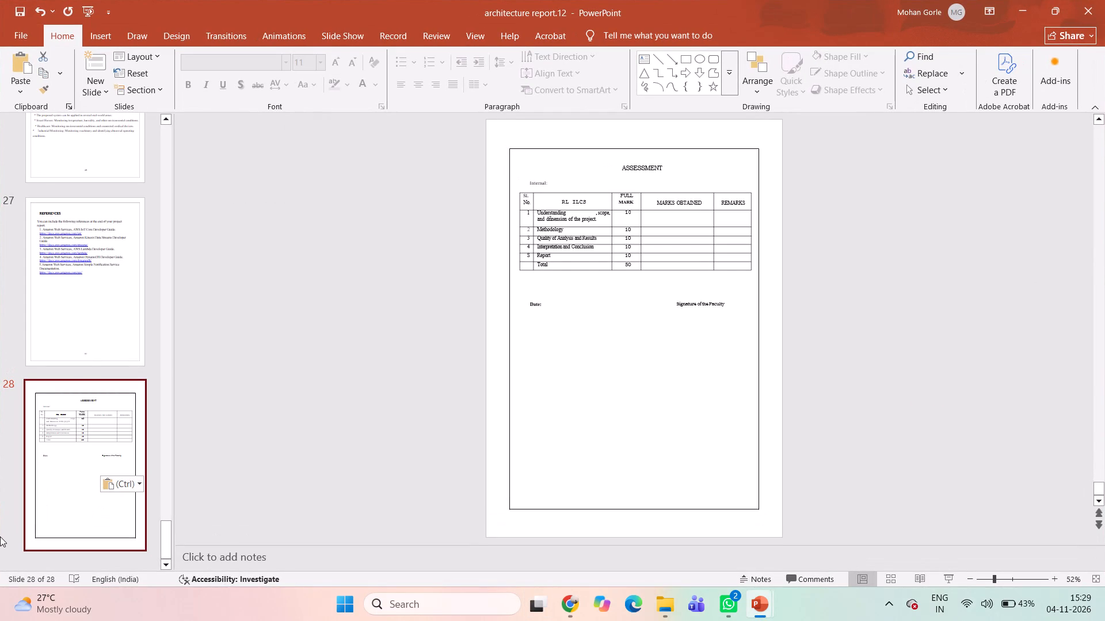
key("alt+Tab")
key("Down")
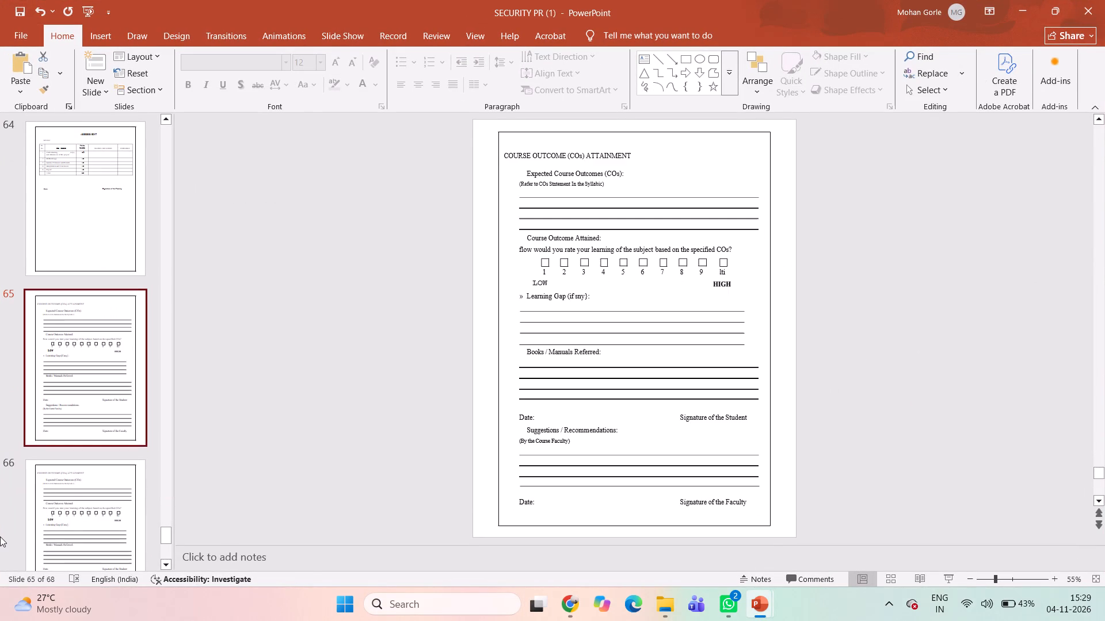
key("ctrl+c")
key("alt+Tab")
key("v")
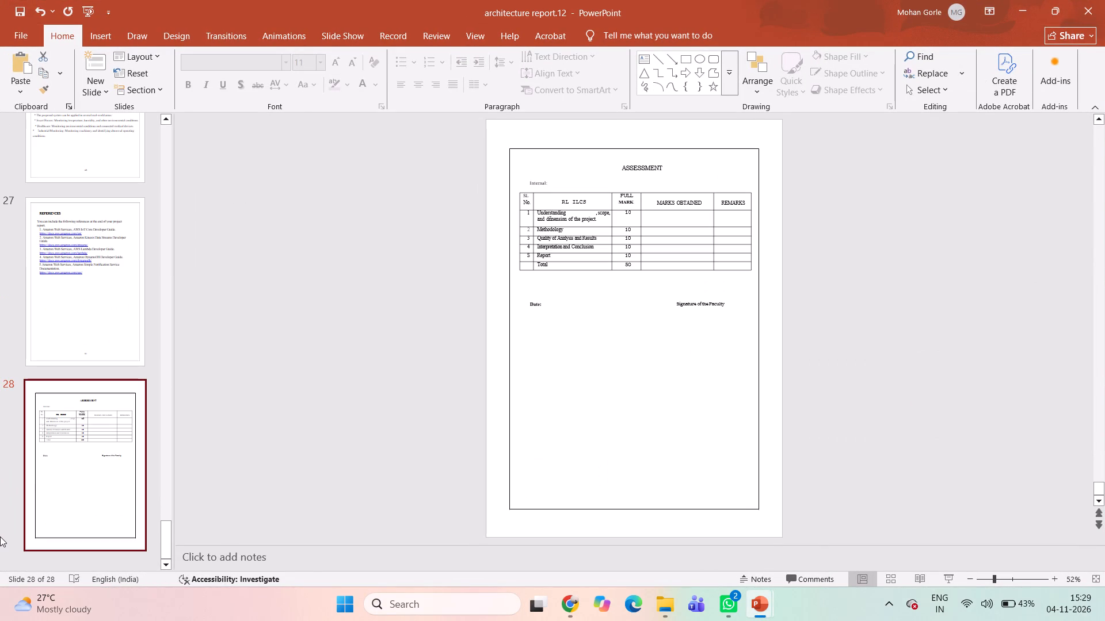
key("ctrl+v")
Copy the university back cover, slide 67 of SECURITY PR (1), and paste it as the last slide of architecture report.12.
key("alt+Tab")
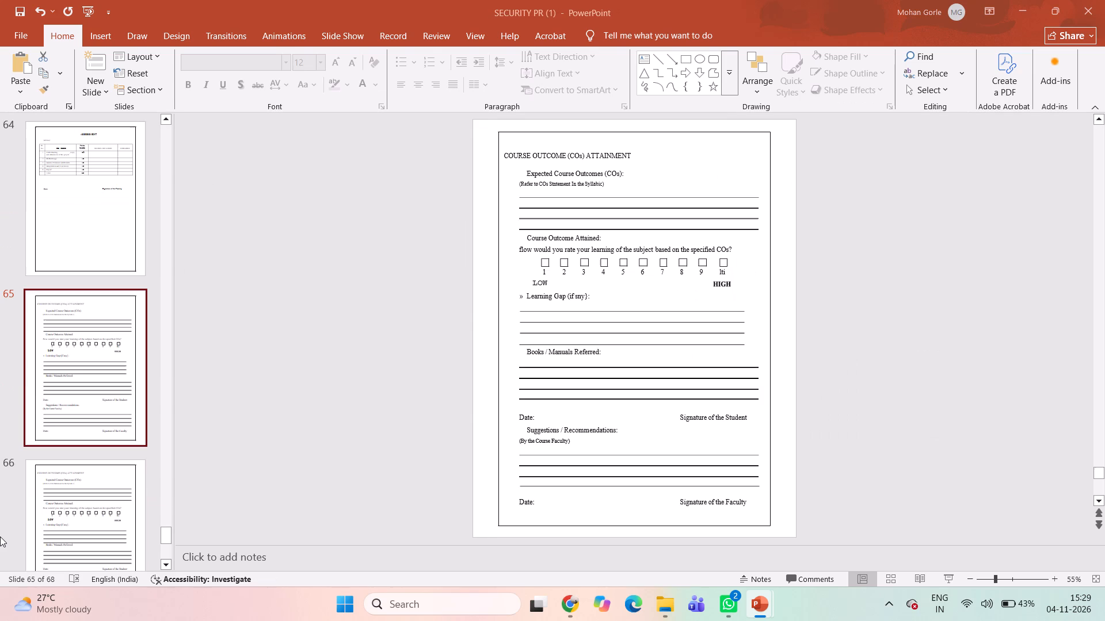
key("Down")
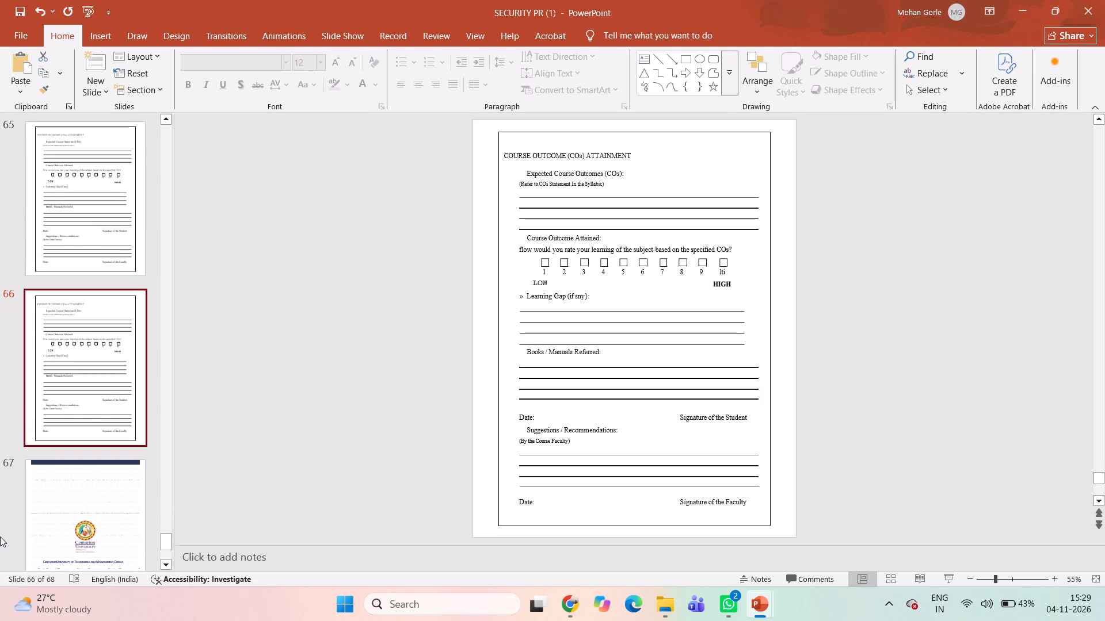
key("Down")
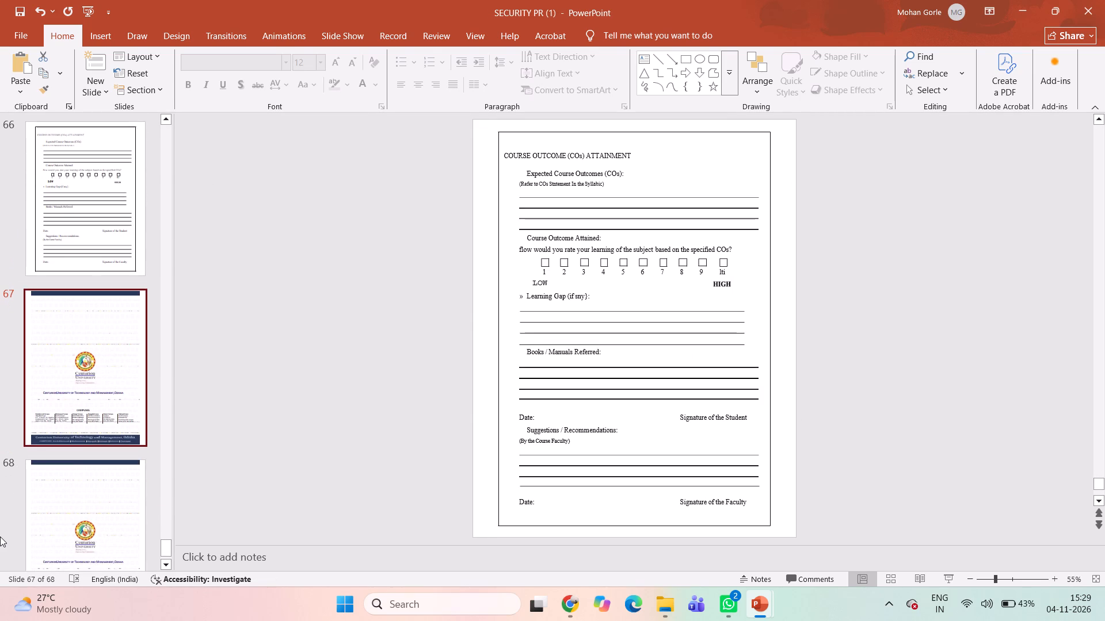
scroll(0, 536, "up", 1, "ctrl")
key("ctrl+c")
key("alt+Tab")
key("ctrl+v")
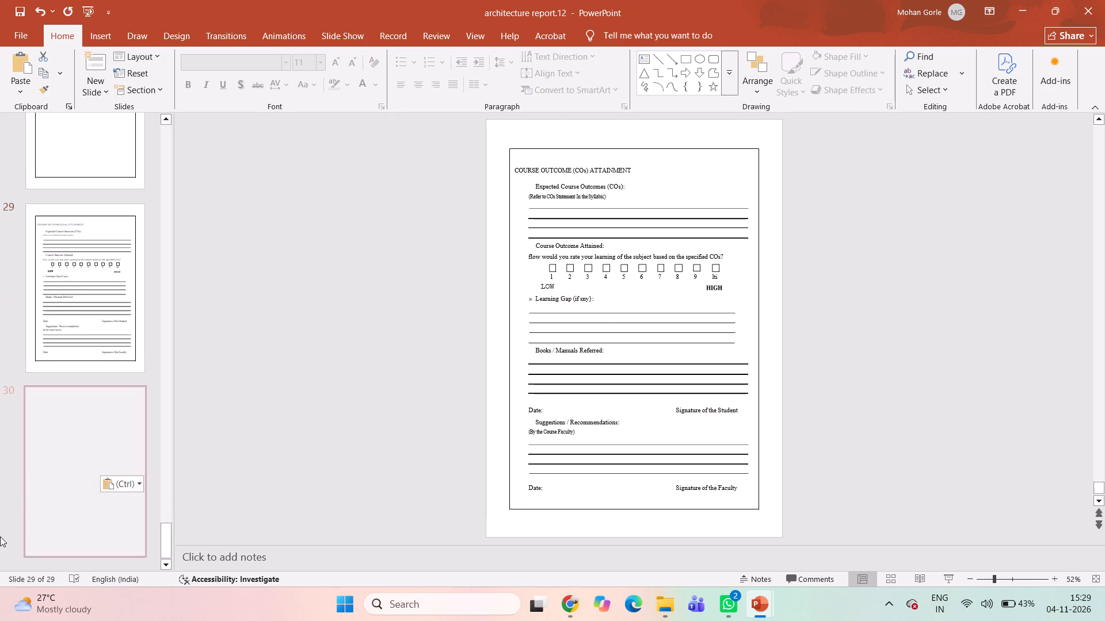
Check the pasted closing slides, go back to the start of the report, and save the presentation.
key("Up")
key("Up")
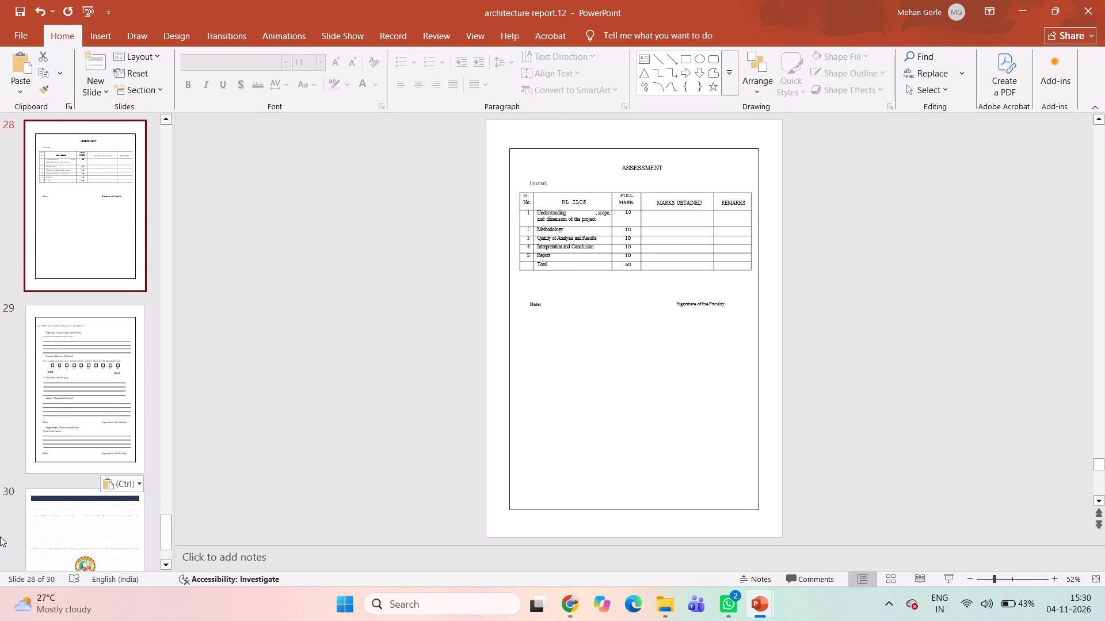
key("Up")
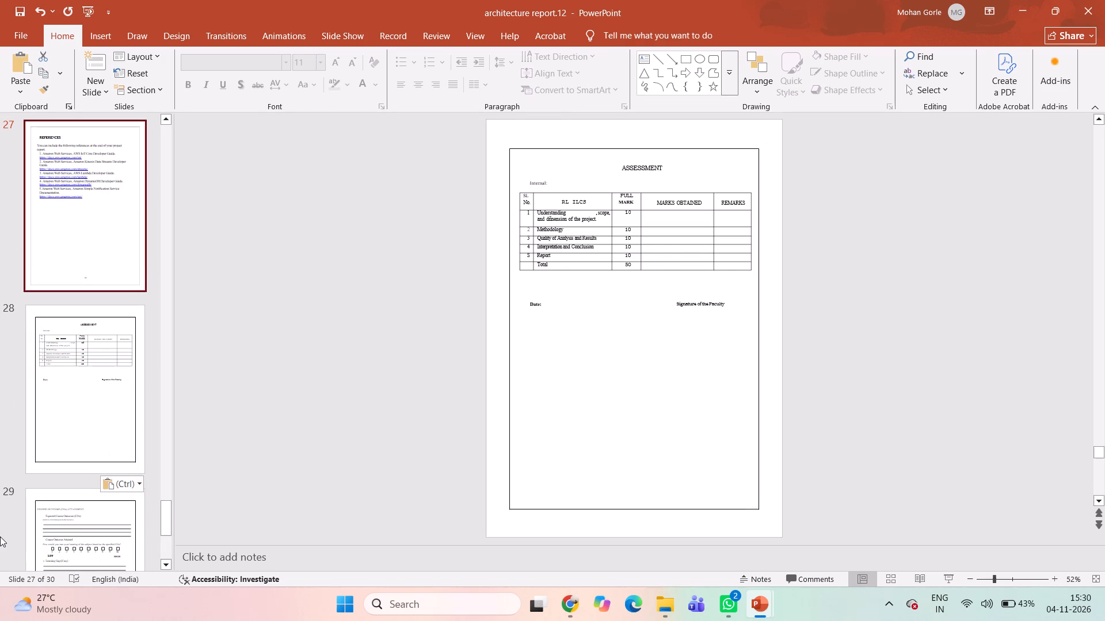
scroll(42, 362, "up", 11)
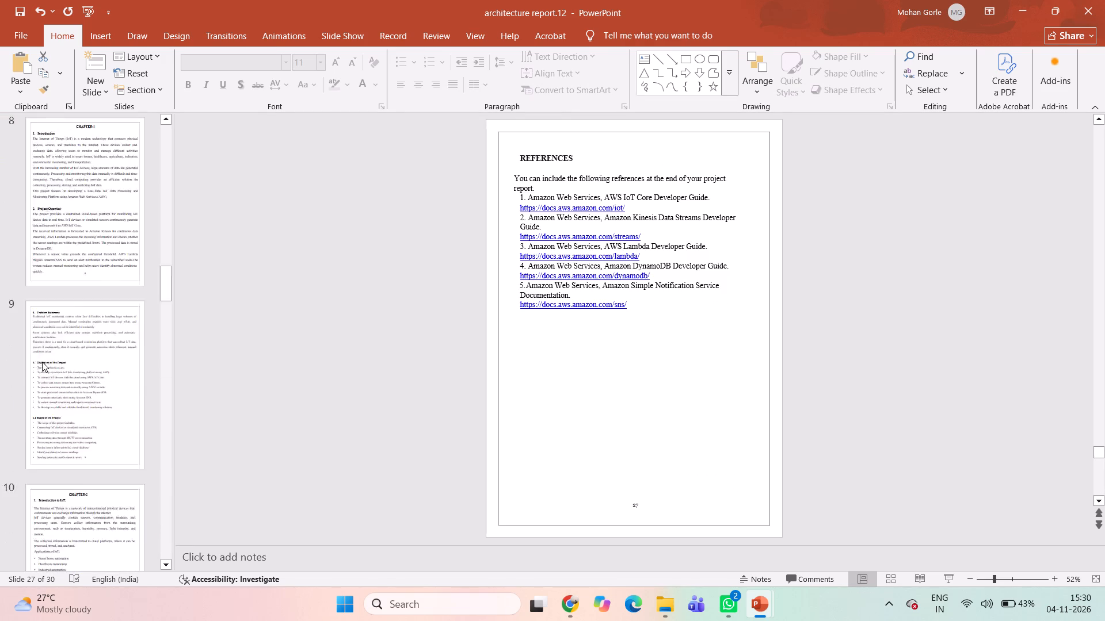
scroll(42, 362, "up", 20)
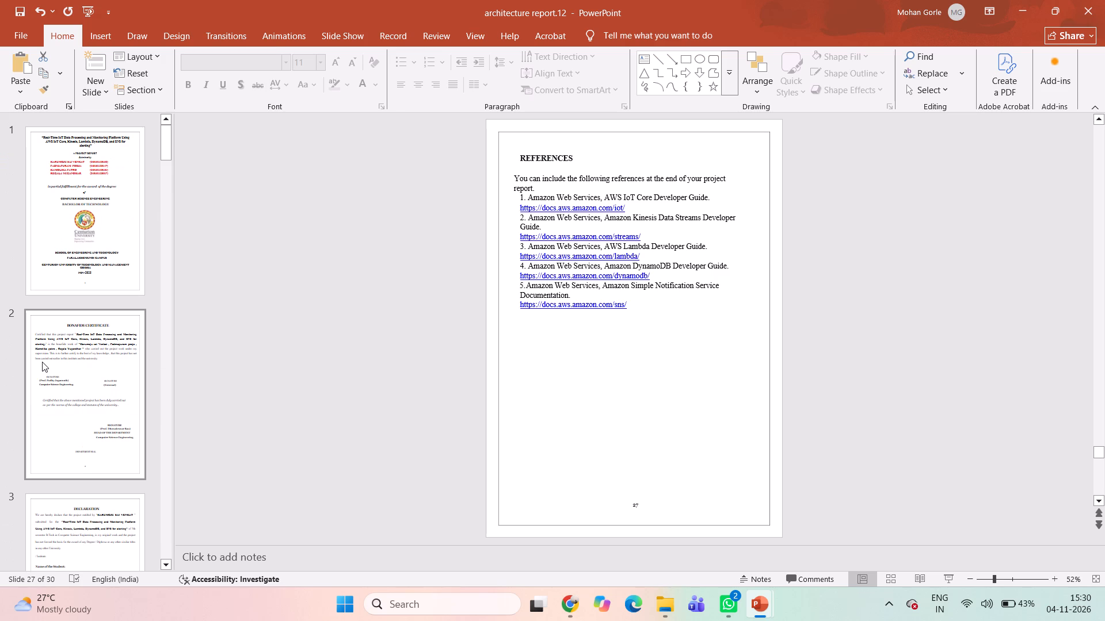
key("ctrl+s")
key("ctrl+s")
Select the Declaration slide in architecture report.12 and copy it.
left_click(106, 392)
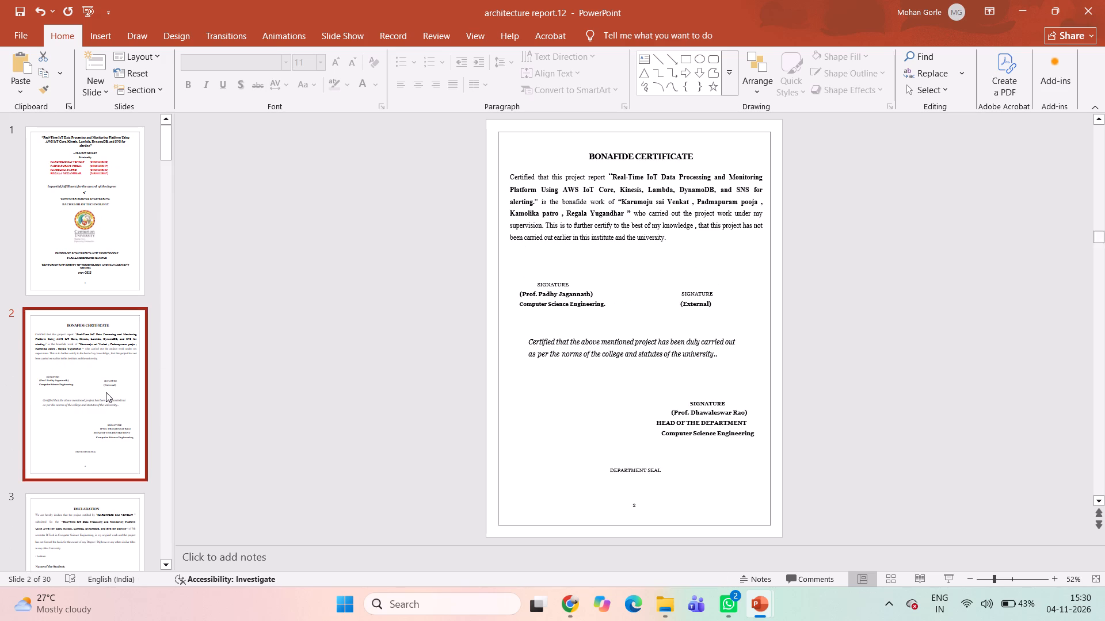
key("Down")
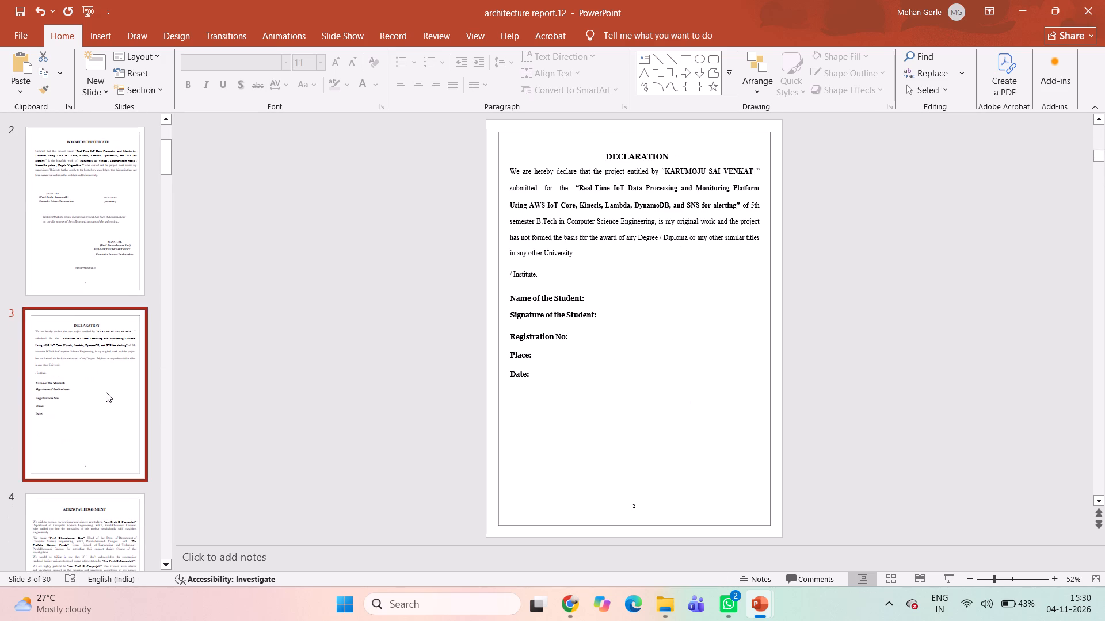
left_click(90, 391)
key("ctrl+c")
Switch to the SECURITY PR (1) presentation and save it.
key("alt+Tab")
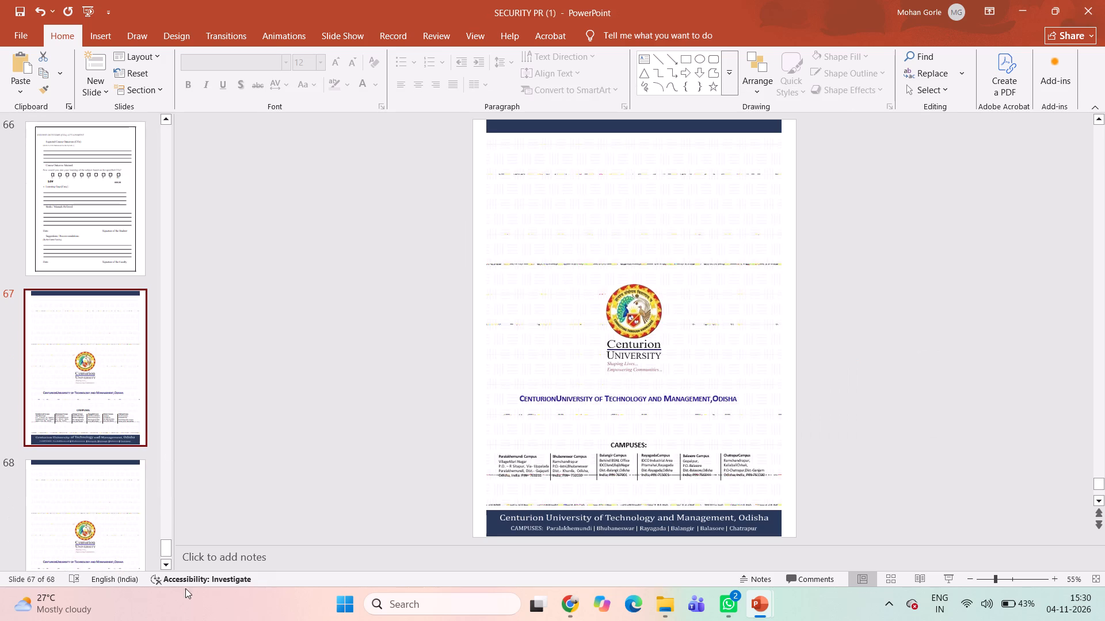
left_click(22, 30)
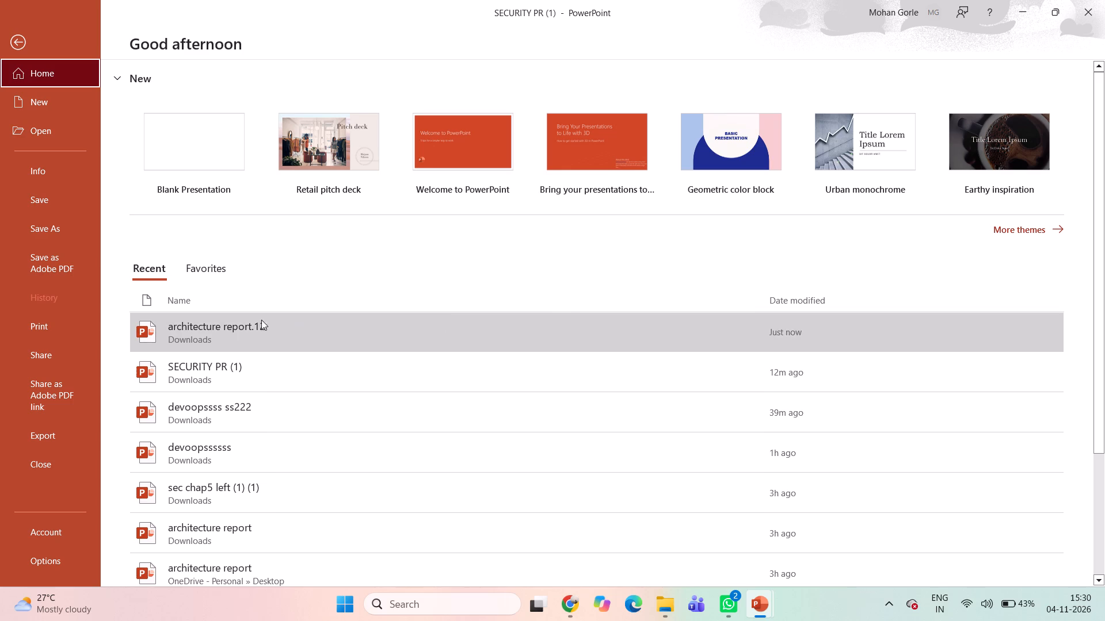
left_click(66, 78)
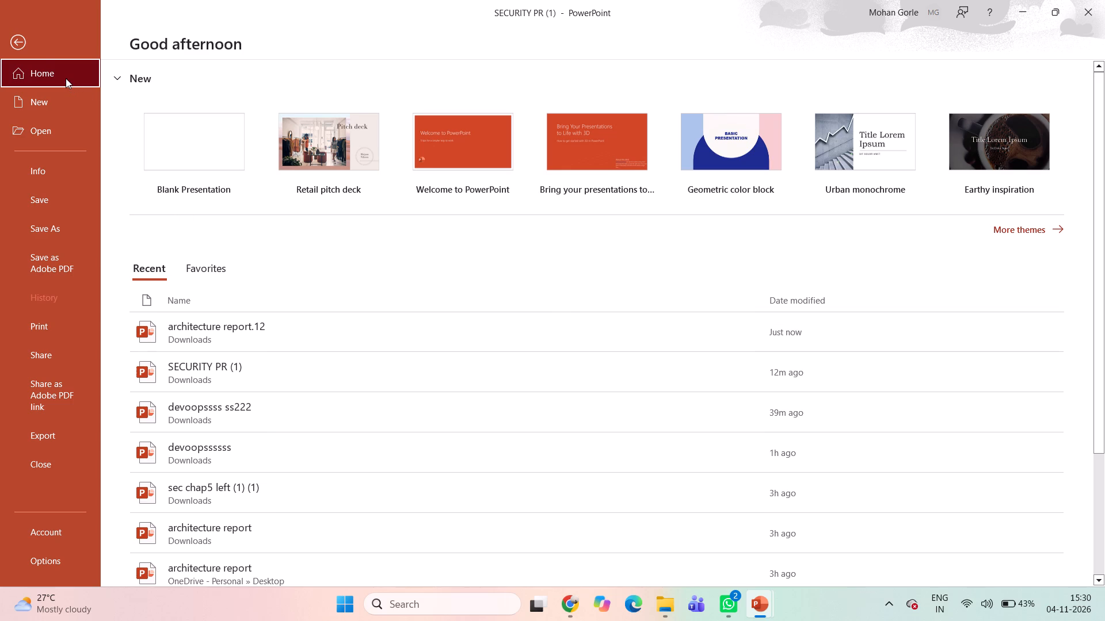
left_click(17, 42)
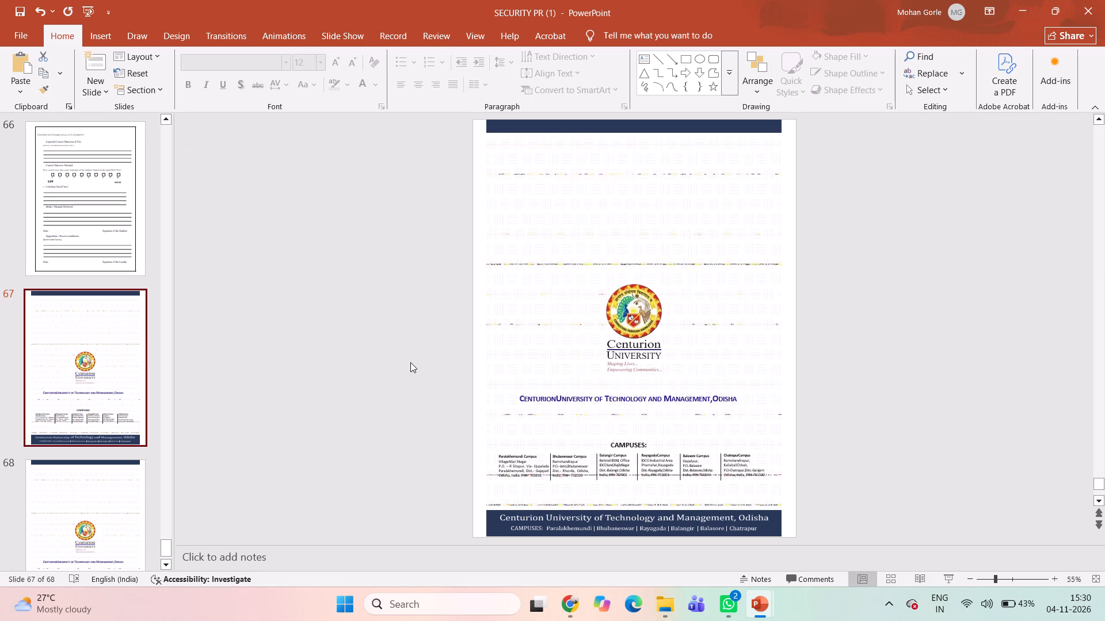
key("ctrl+s")
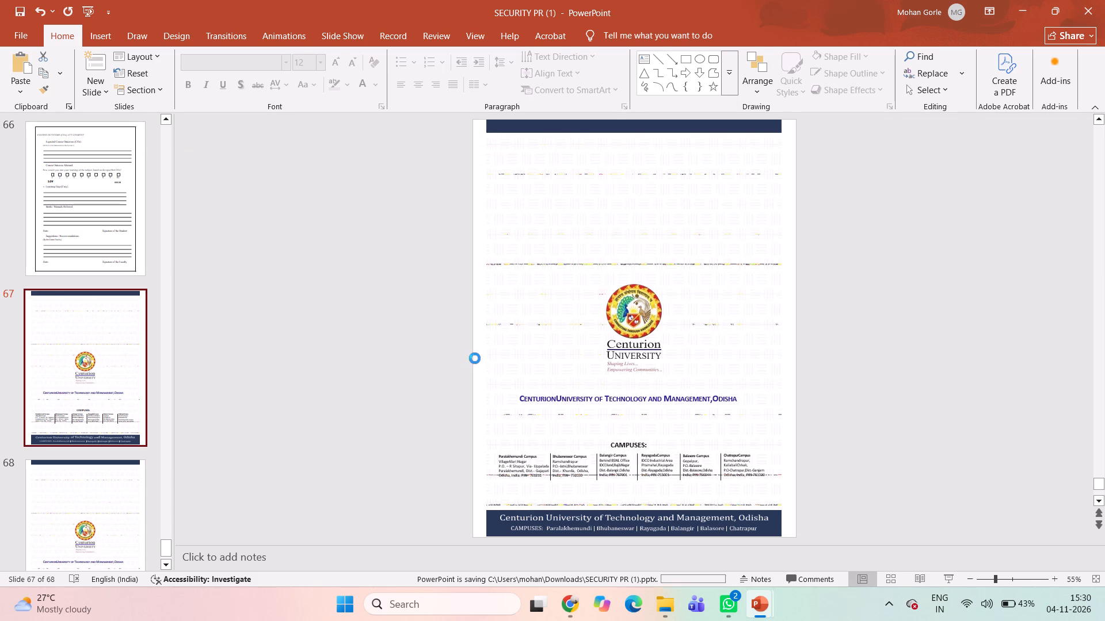
Switch to the Downloads folder in File Explorer.
key("alt+Tab")
key("alt+Tab")
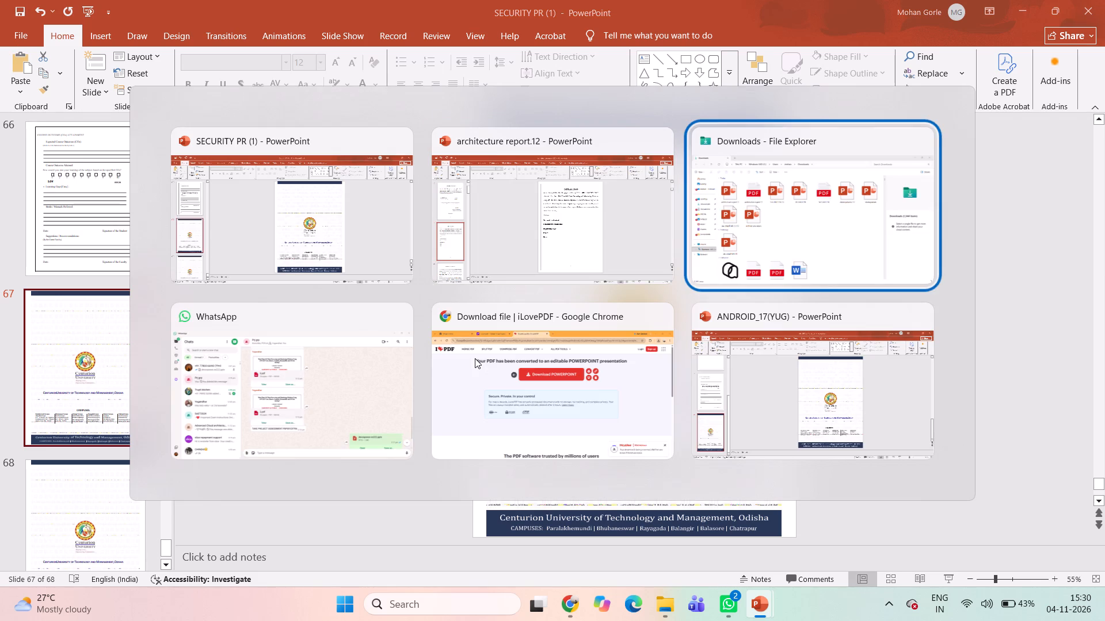
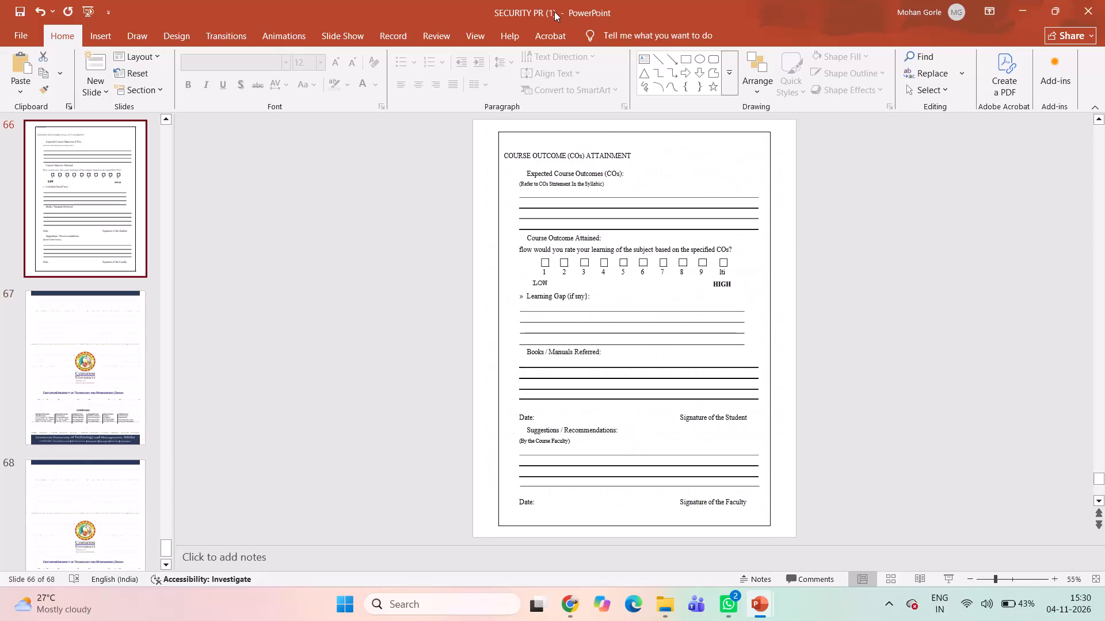
Go back through the closing slides of SECURITY PR (1) to the References slide.
key("Up")
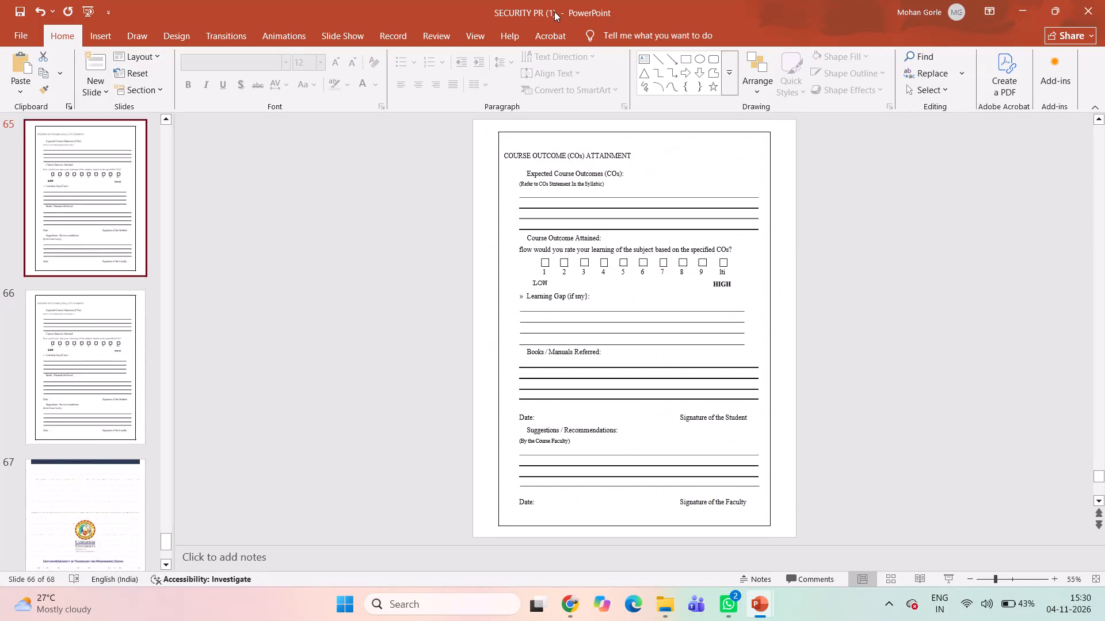
key("Up")
key("Up")
key("Up")
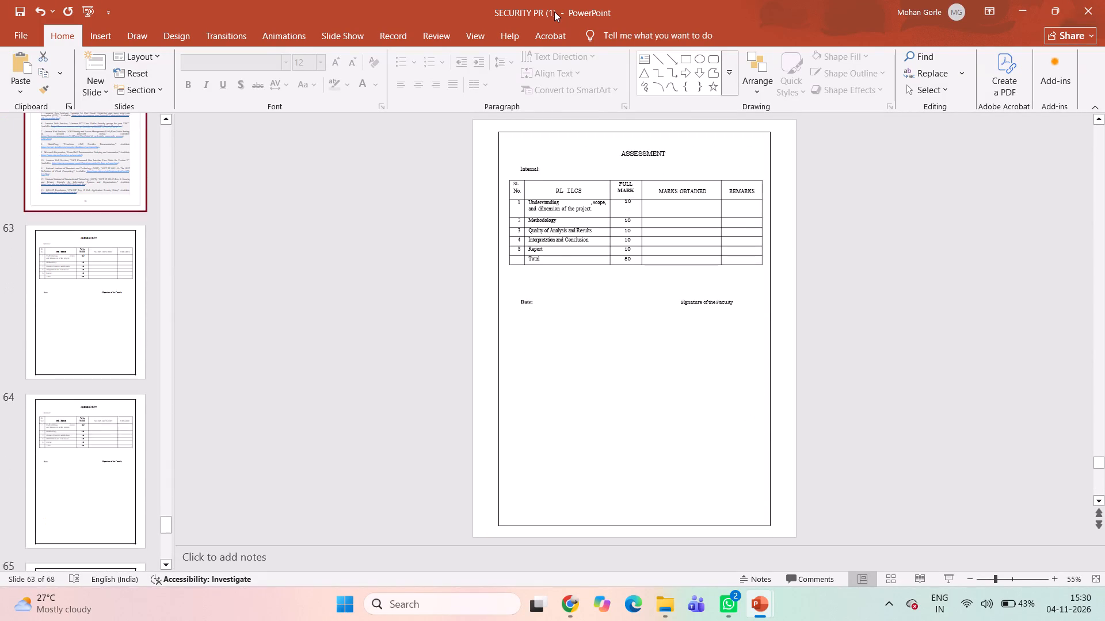
Switch to architecture report.12 and review its remaining slides through to the university back cover.
key("alt+Tab")
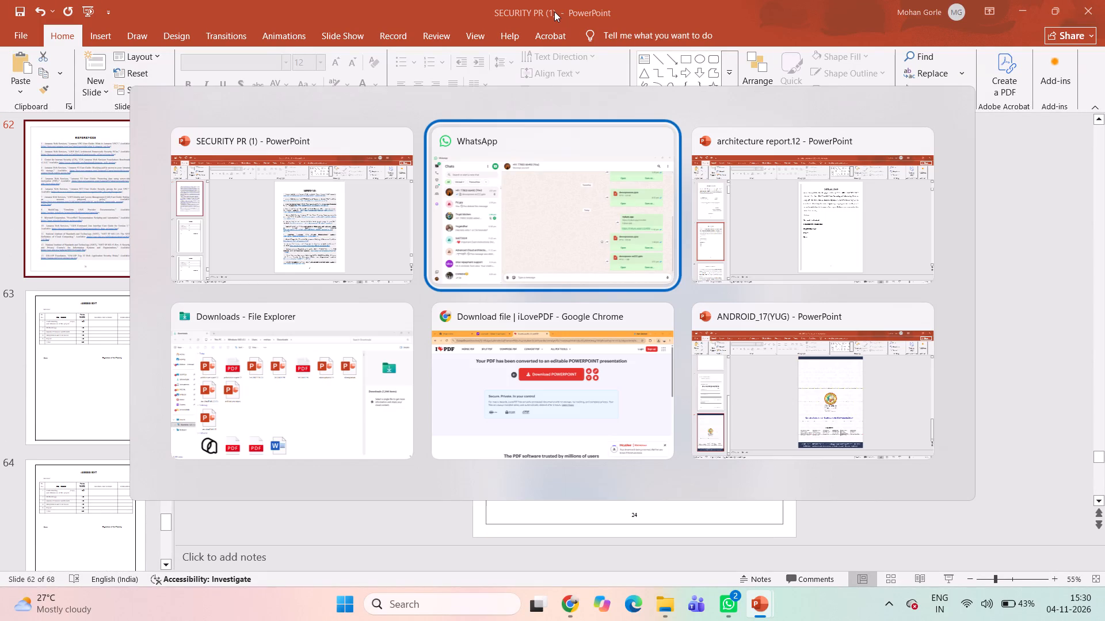
key("alt+Tab")
key("Down")
key("Down")
key("Down")
key("Down")
key("Down")
key("Down")
key("Down")
key("Down")
key("Down")
key("Down")
key("Down")
key("Down")
key("Down")
key("Down")
key("Down")
key("Down")
key("Down")
key("Down")
key("Down")
key("Down")
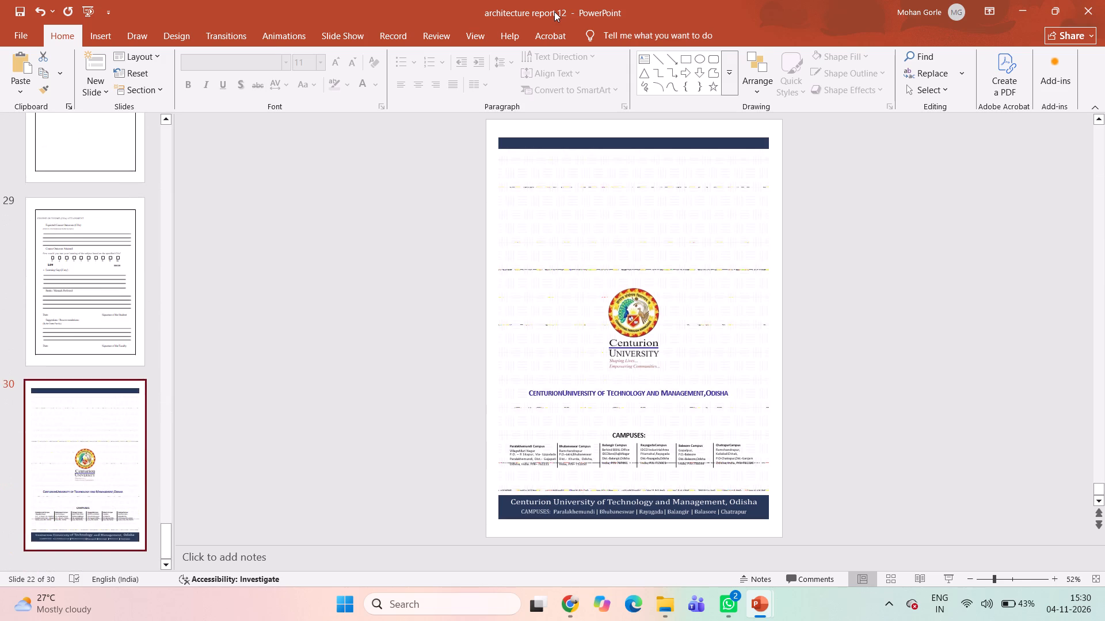
key("Up")
key("Up")
key("Up")
key("Down")
key("Down")
key("Down")
key("Down")
key("Down")
key("Down")
key("Down")
key("Down")
key("Down")
key("Down")
key("Down")
key("Down")
key("Down")
key("Down")
Save architecture report.12 and return to the SECURITY PR (1) presentation.
key("ctrl+s")
key("alt+Tab")
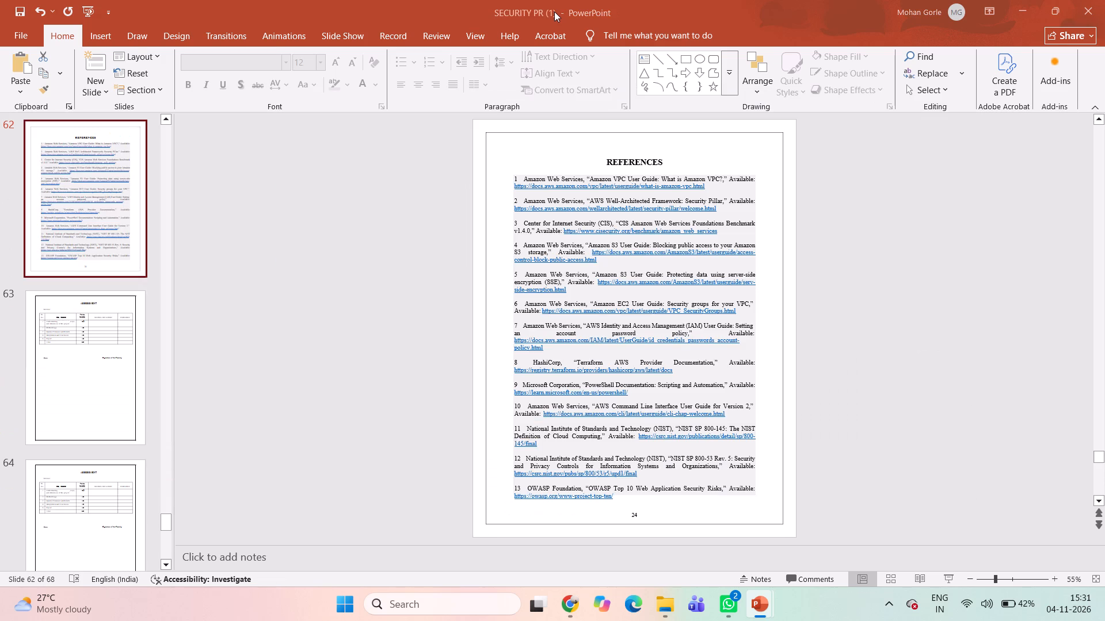
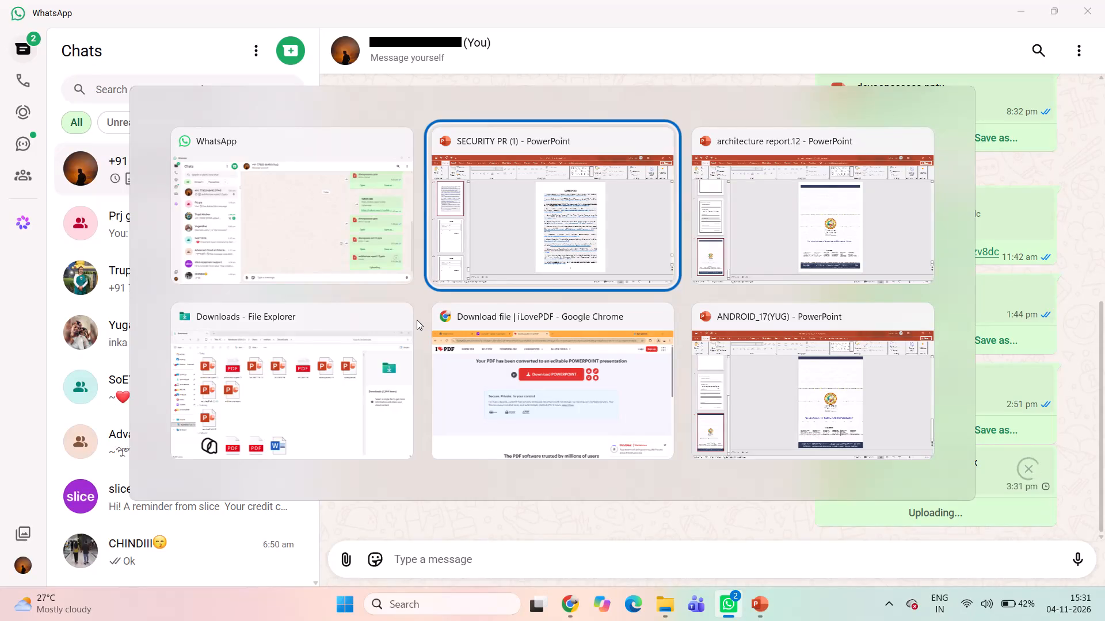
Switch to the architecture report.12 presentation, select its Declaration slide, and bring up the move and copy options for it.
key("alt+Tab")
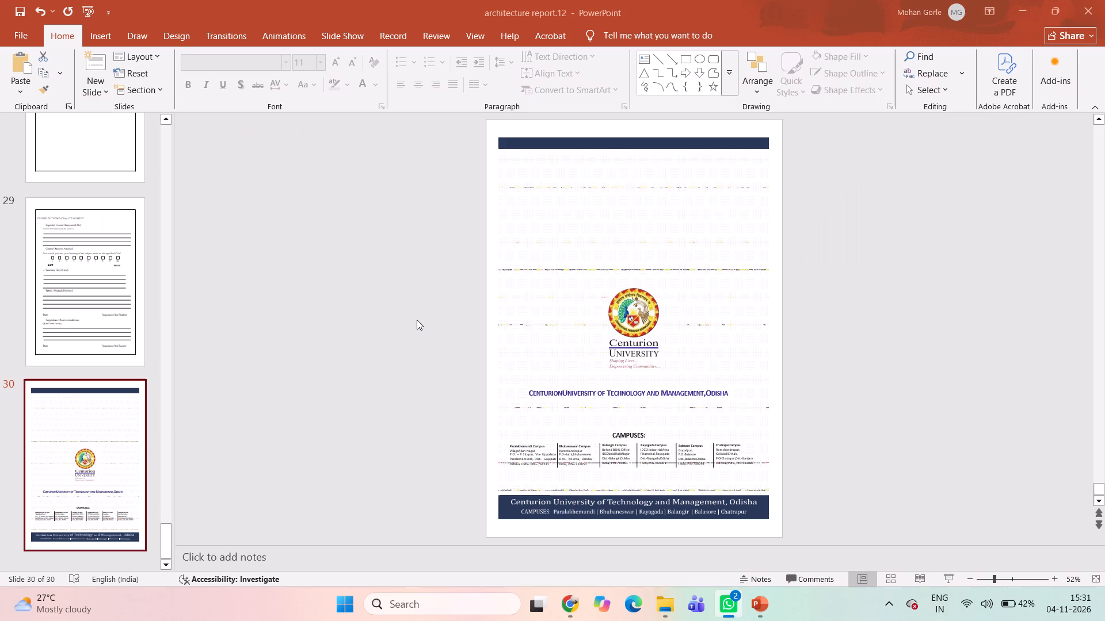
key("Up")
key("Up")
key("Up")
key("Up")
key("Up")
key("Up")
key("Up")
key("Up")
key("Up")
key("Up")
key("Up")
key("Up")
key("Up")
key("Up")
key("Up")
key("Up")
key("Up")
key("Up")
key("Up")
key("Up")
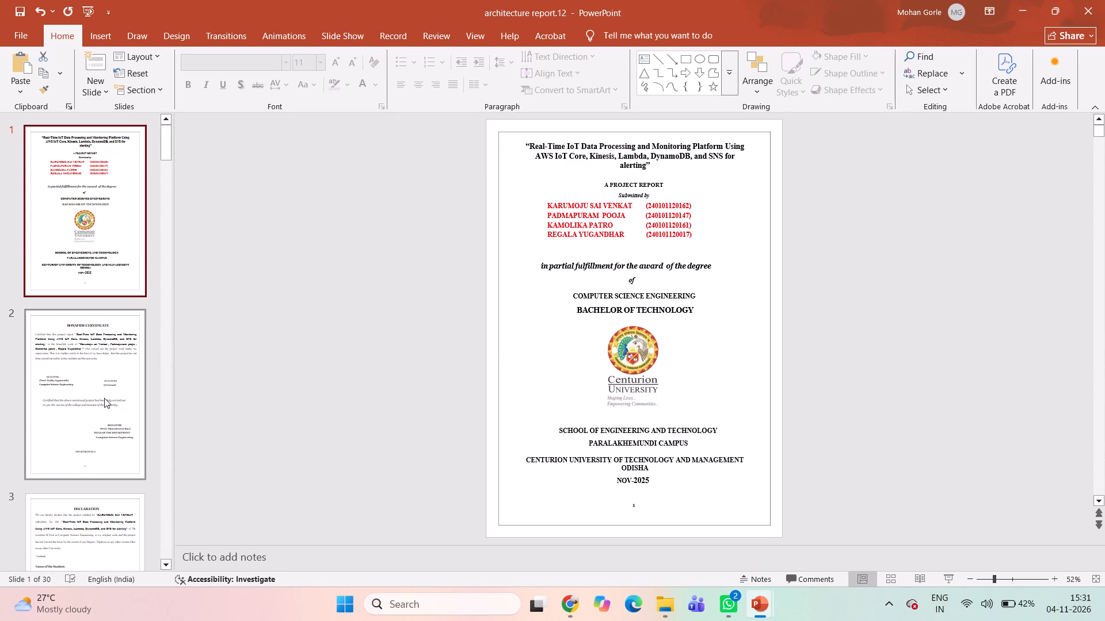
left_click(104, 398)
key("Down")
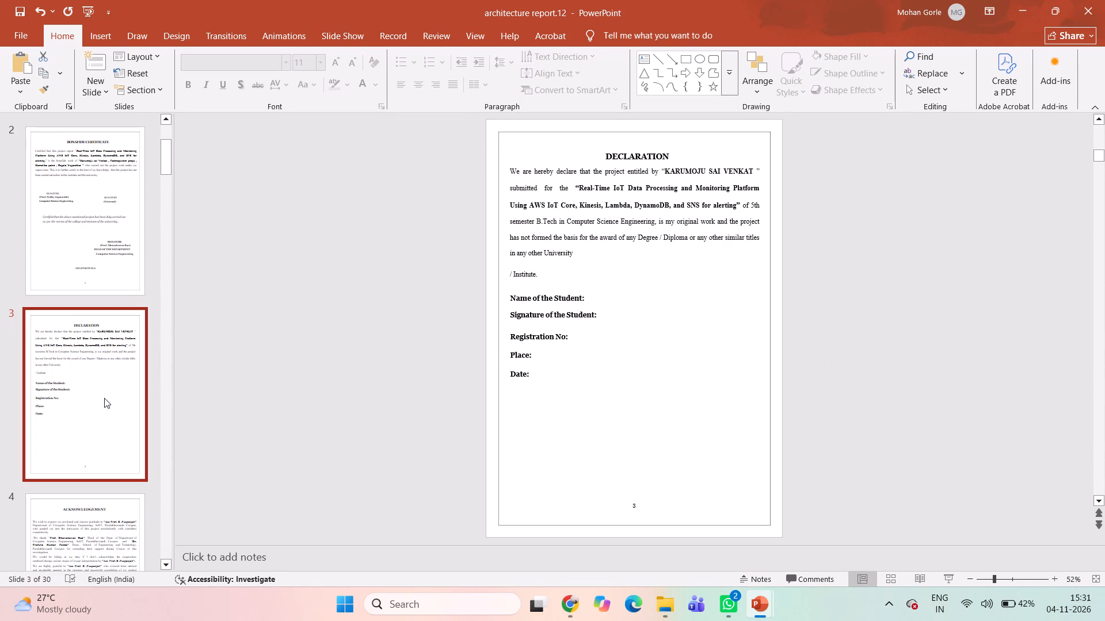
right_click_drag(104, 398, 108, 412)
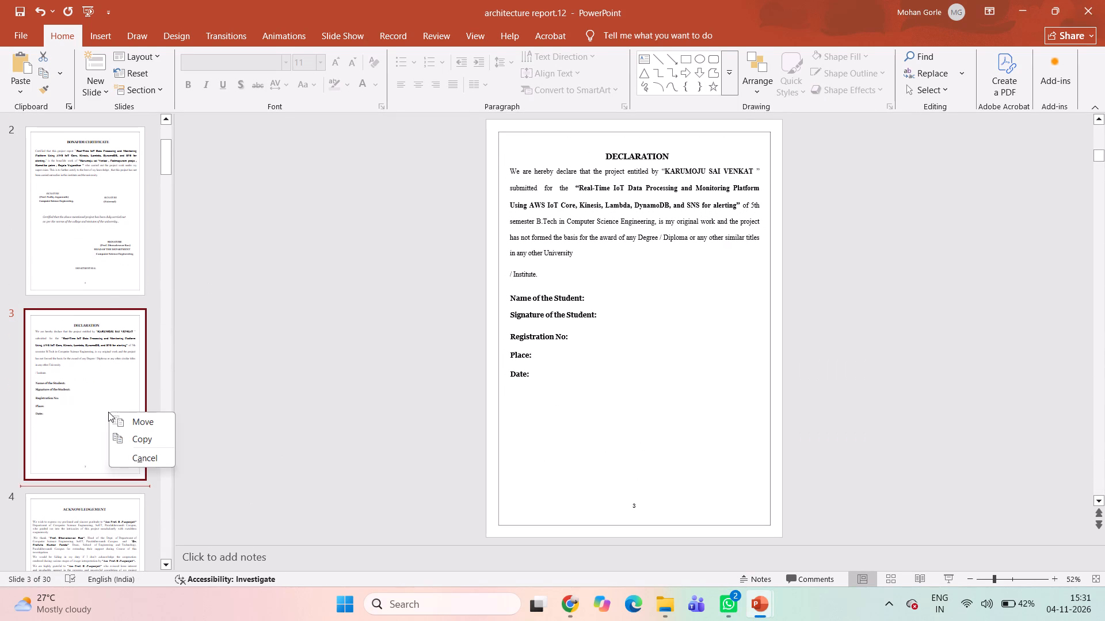
Move the Declaration slide to the start of the presentation, ahead of the project report cover slide.
right_click(108, 412)
left_click(311, 384)
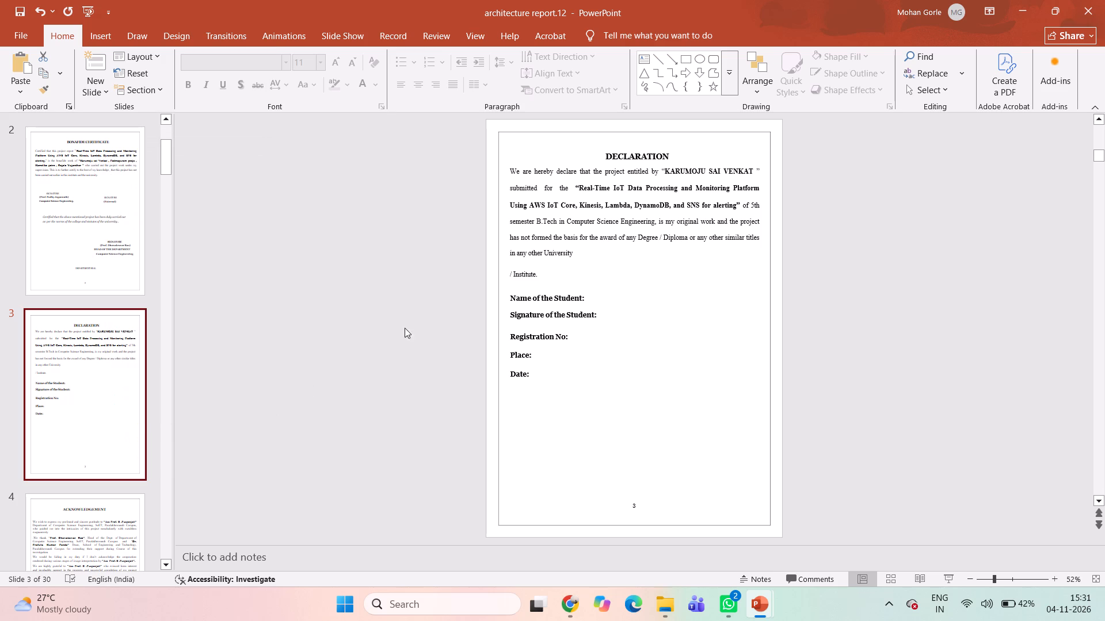
left_click_drag(90, 371, 133, 267)
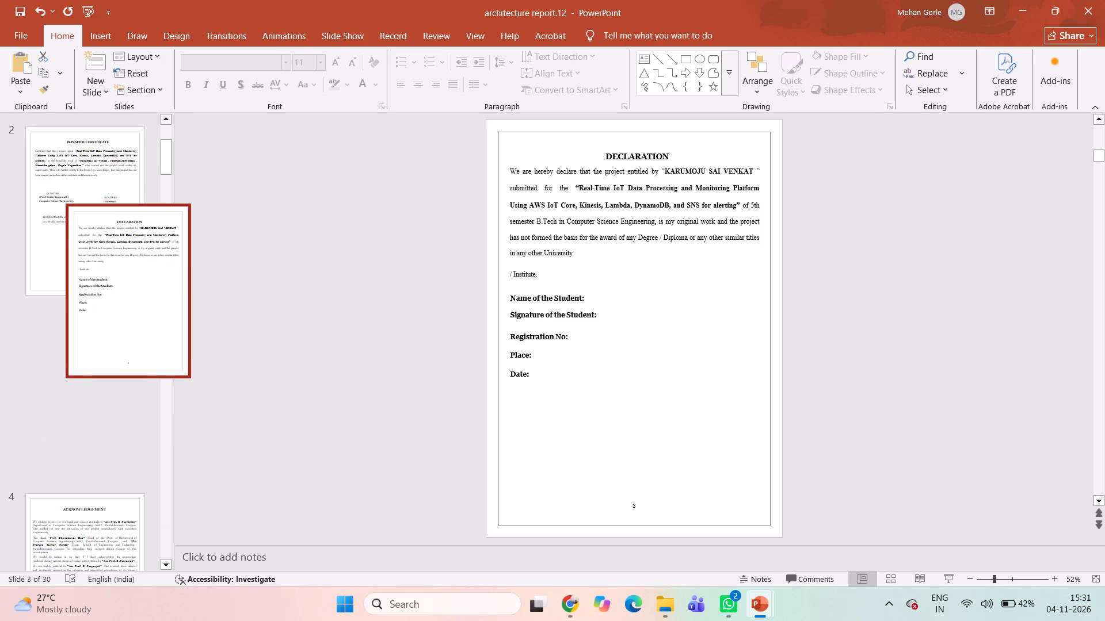
left_click_drag(133, 267, 72, 105)
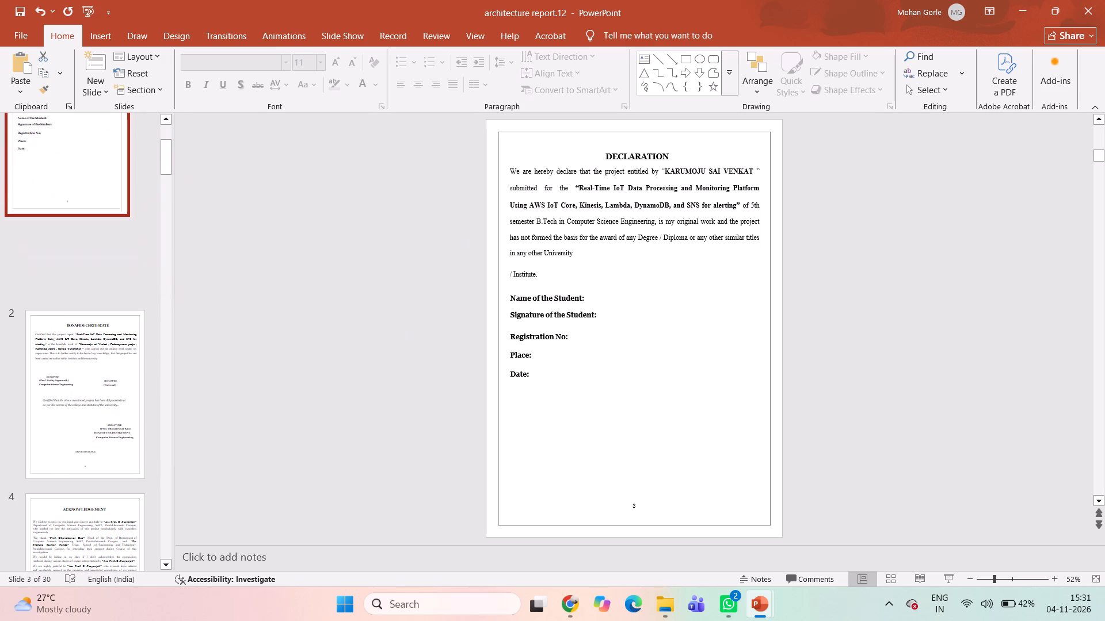
left_click_drag(72, 105, 98, 0)
left_click_drag(69, 231, 31, 480)
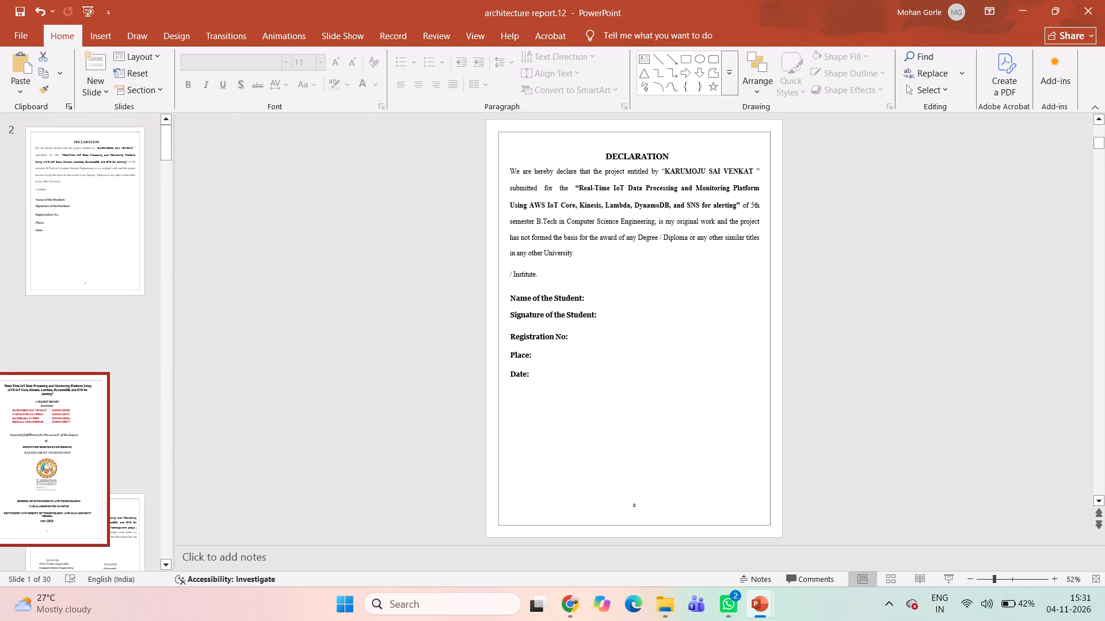
left_click_drag(31, 480, 52, 438)
left_click(52, 443)
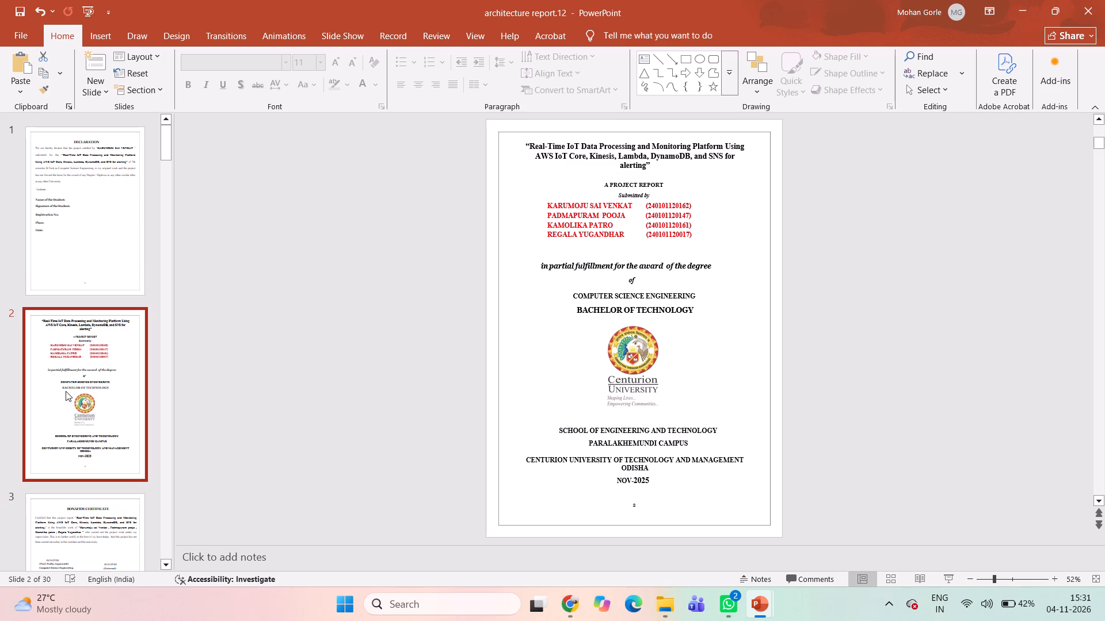
Delete the cover slide and all other slides, keeping only the Declaration slide in the presentation.
left_click(66, 387)
key("BackSpace")
key("BackSpace")
key("BackSpace")
key("BackSpace")
key("BackSpace")
key("BackSpace")
key("BackSpace")
key("BackSpace")
key("BackSpace")
key("BackSpace")
key("BackSpace")
key("BackSpace")
key("BackSpace")
key("BackSpace")
key("BackSpace")
key("BackSpace")
key("BackSpace")
key("BackSpace")
key("BackSpace")
key("BackSpace")
key("BackSpace")
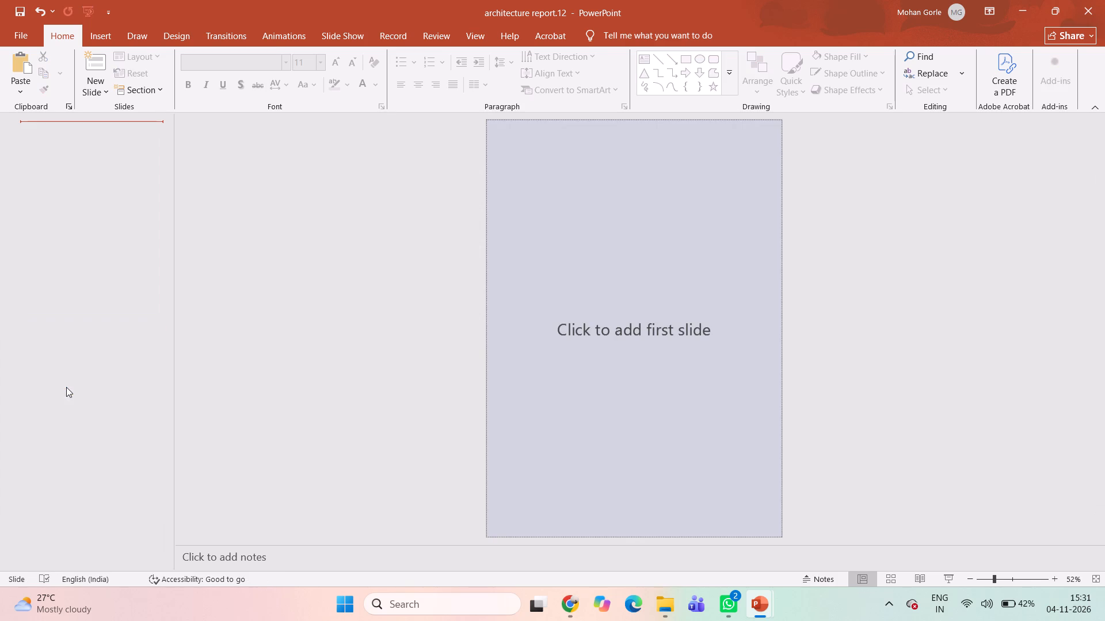
key("ctrl+z")
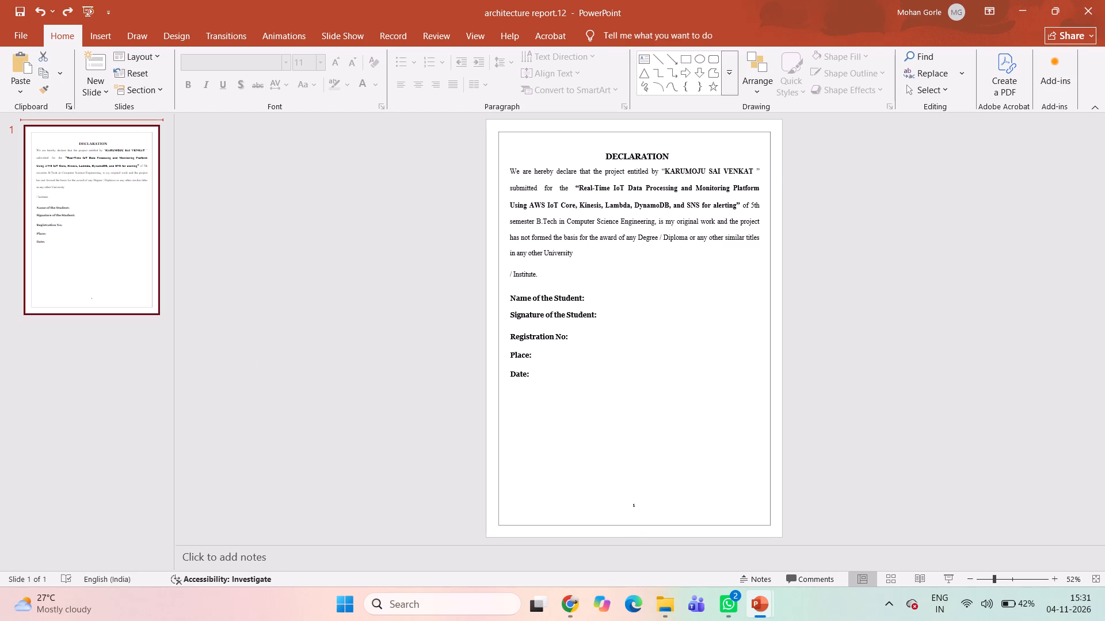
Replace the student name in the Declaration's opening sentence with the second team member's name from the cover, and save the presentation.
left_click(750, 170)
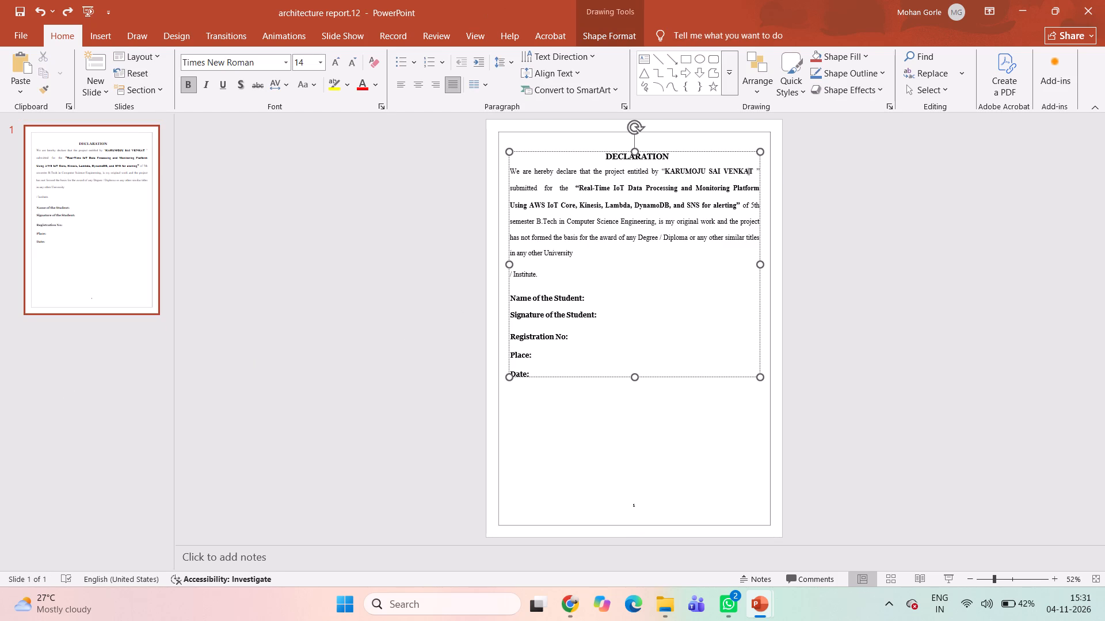
left_click_drag(752, 170, 669, 173)
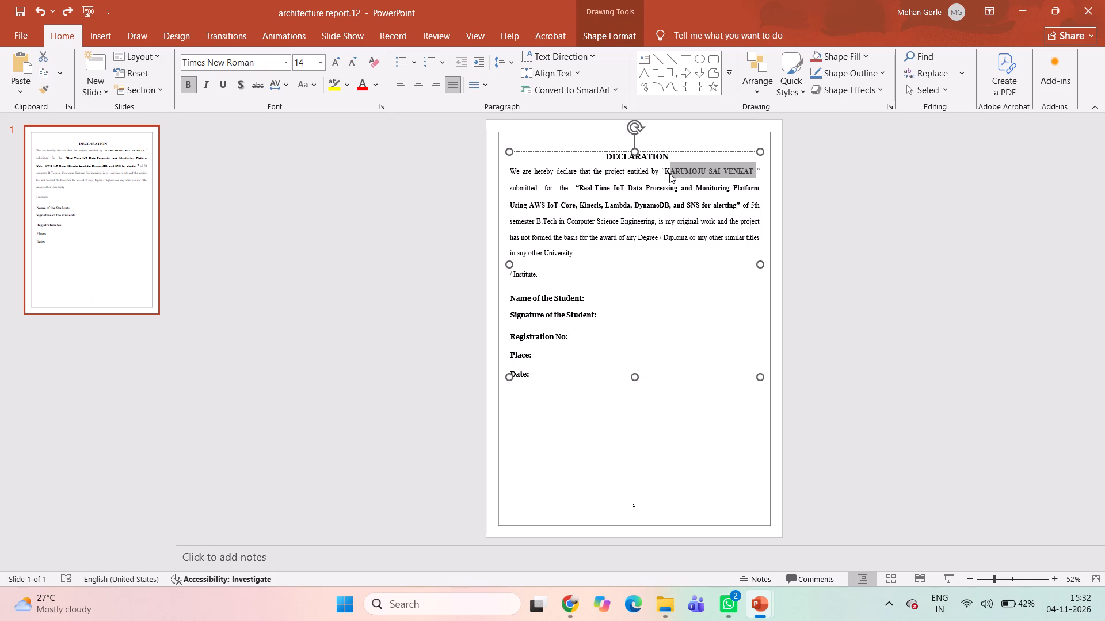
key("BackSpace")
key("BackSpace")
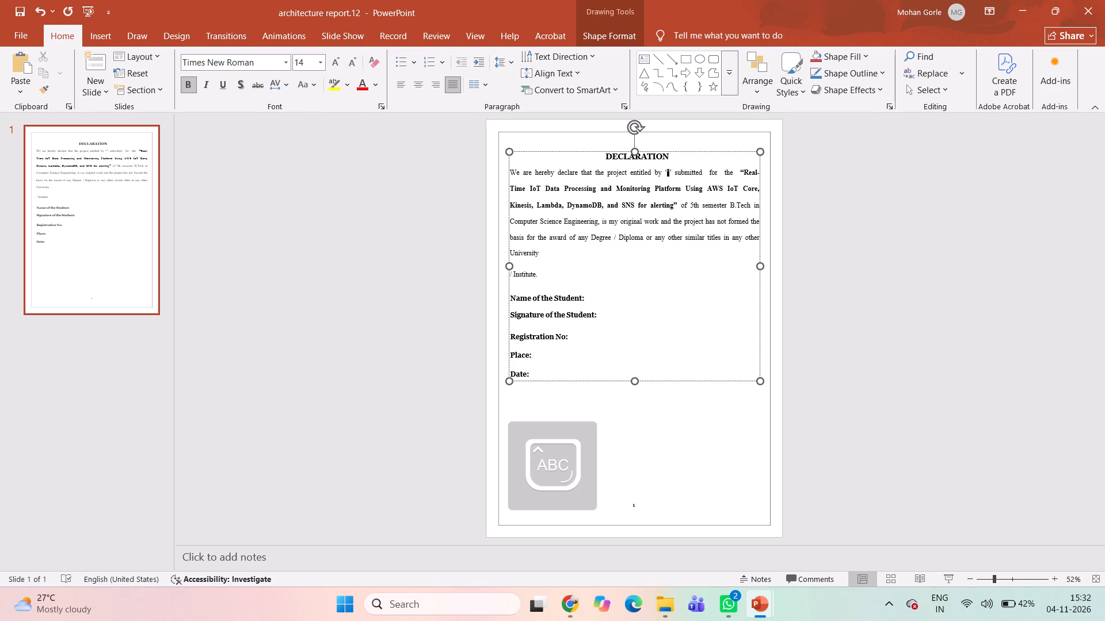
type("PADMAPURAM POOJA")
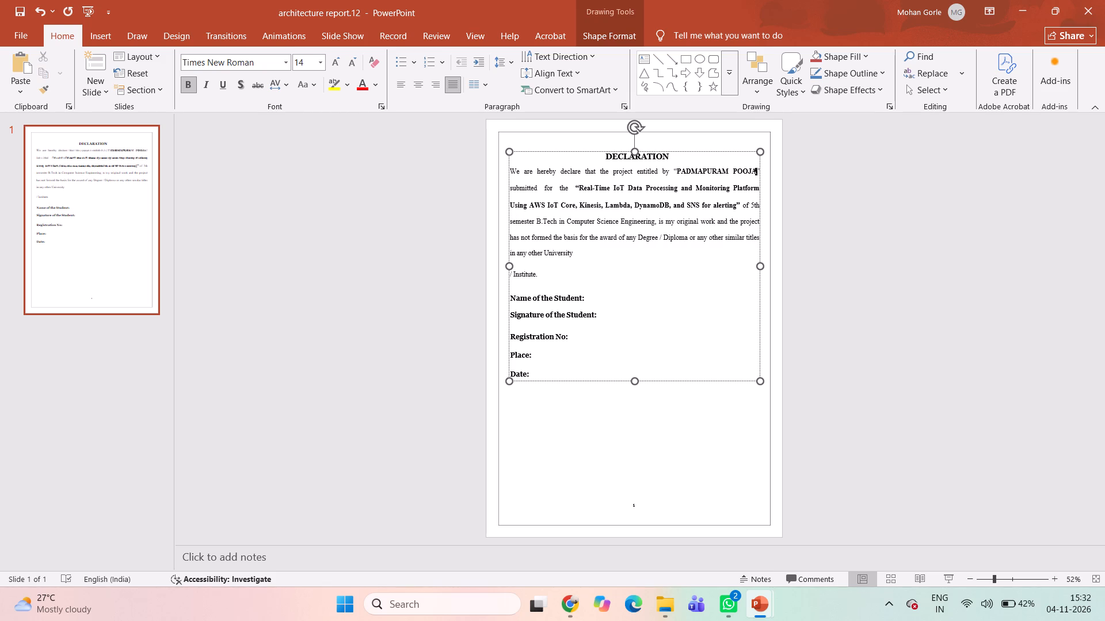
left_click(844, 245)
key("ctrl+s")
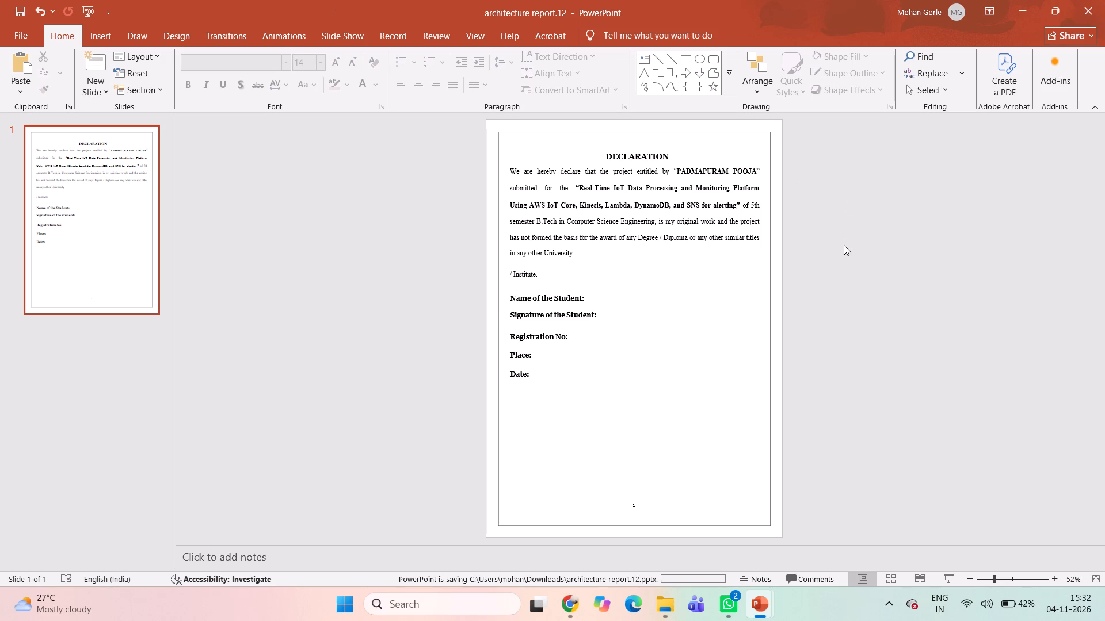
key("ctrl+s")
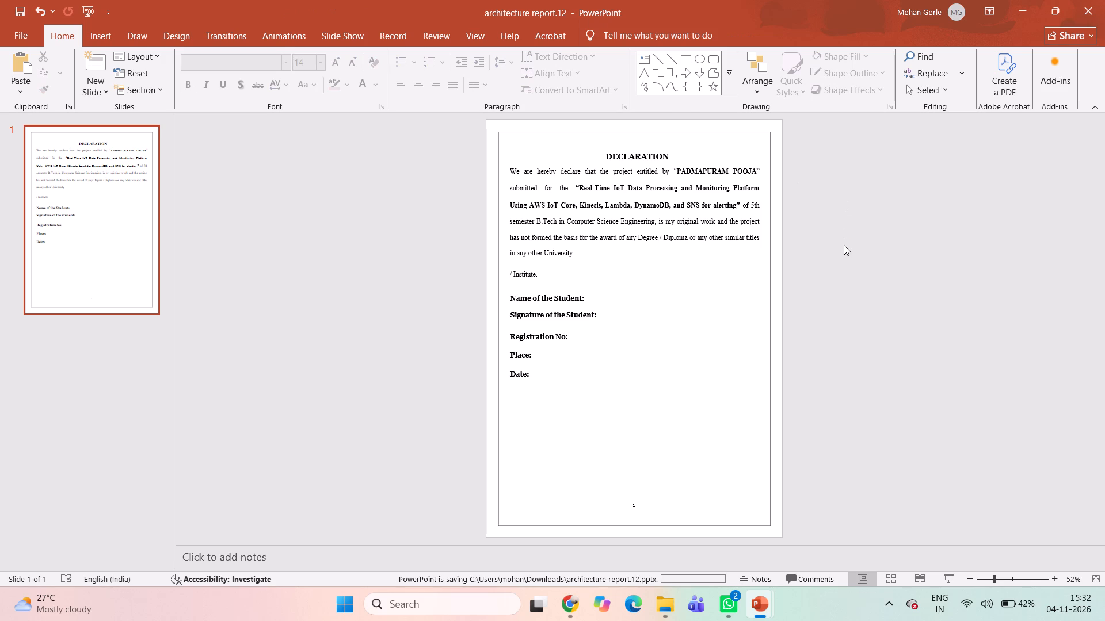